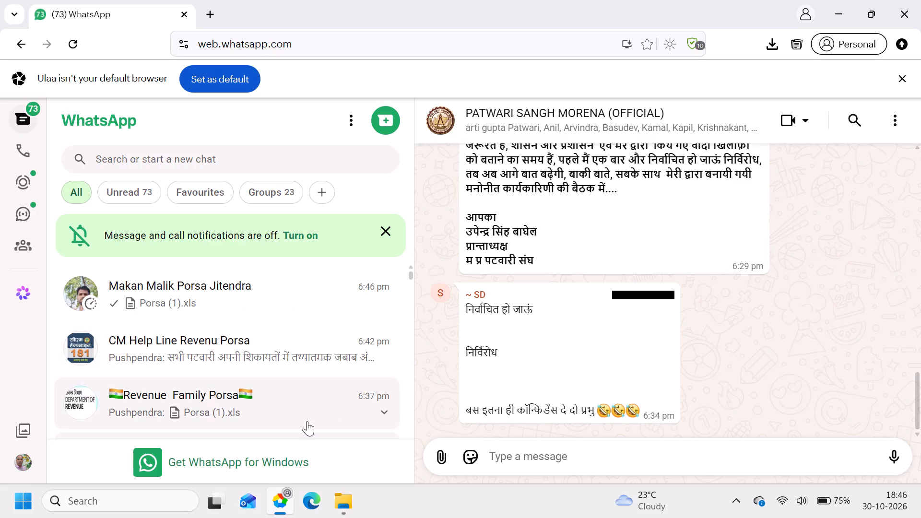
left_click(350, 507)
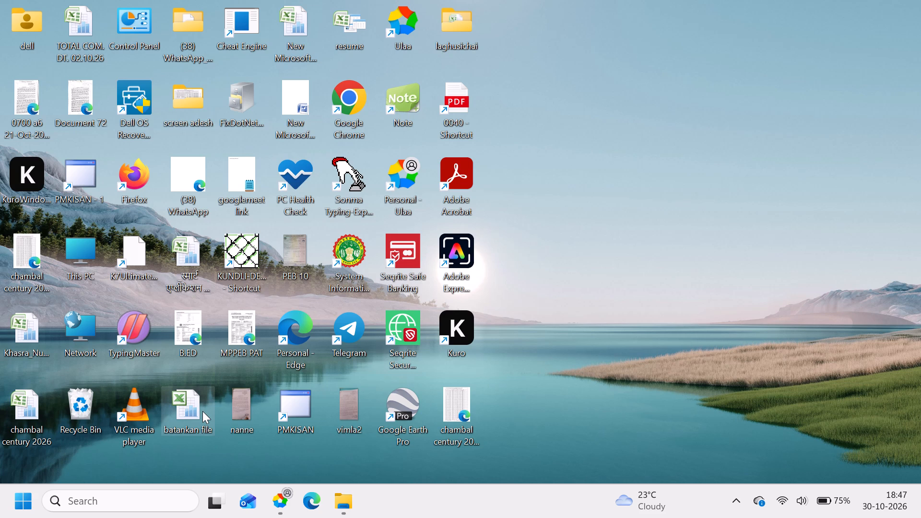
double_click(25, 410)
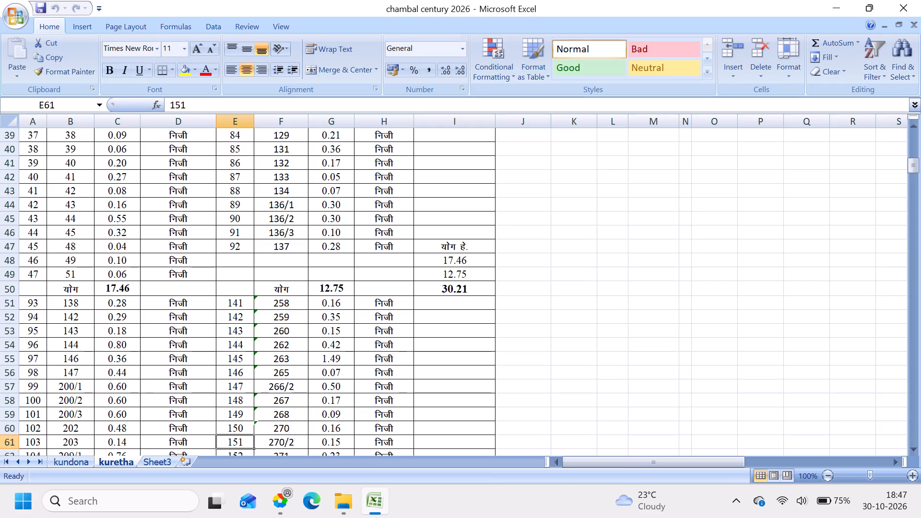
Switch to the blank worksheet Sheet3 and select cell A1 as the starting cell.
left_click(158, 462)
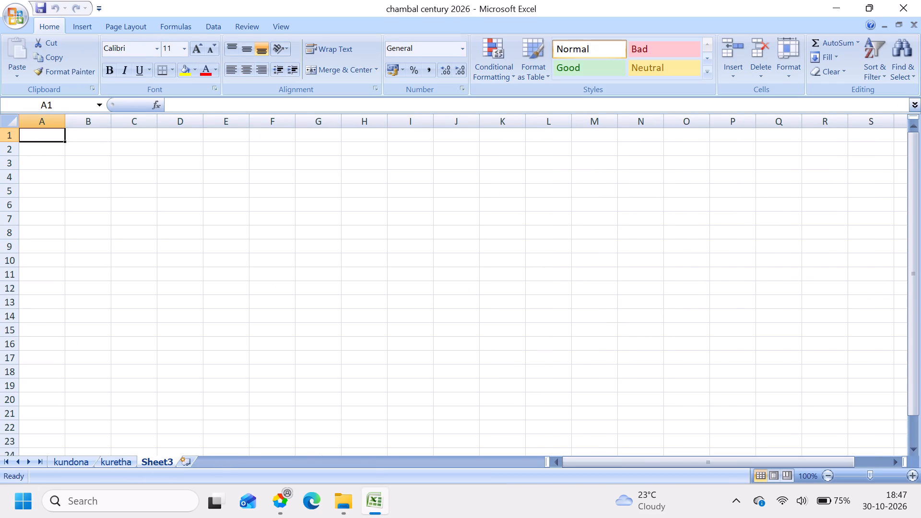
left_click(53, 136)
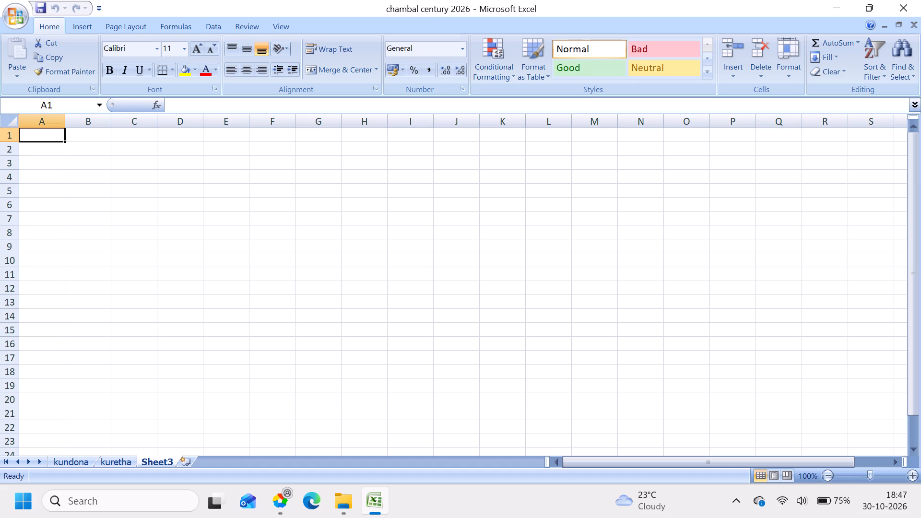
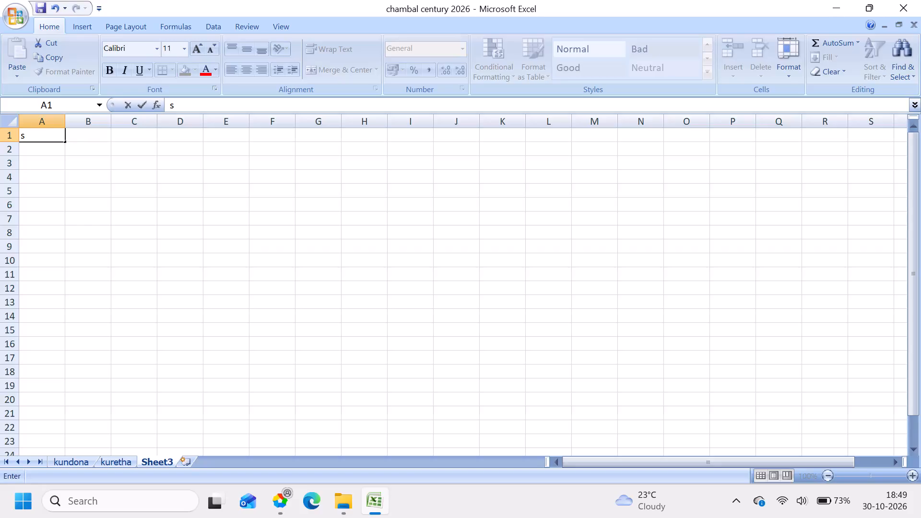
Set the font of the entire Sheet3 worksheet to Kruti Dev 011.
left_click(8, 127)
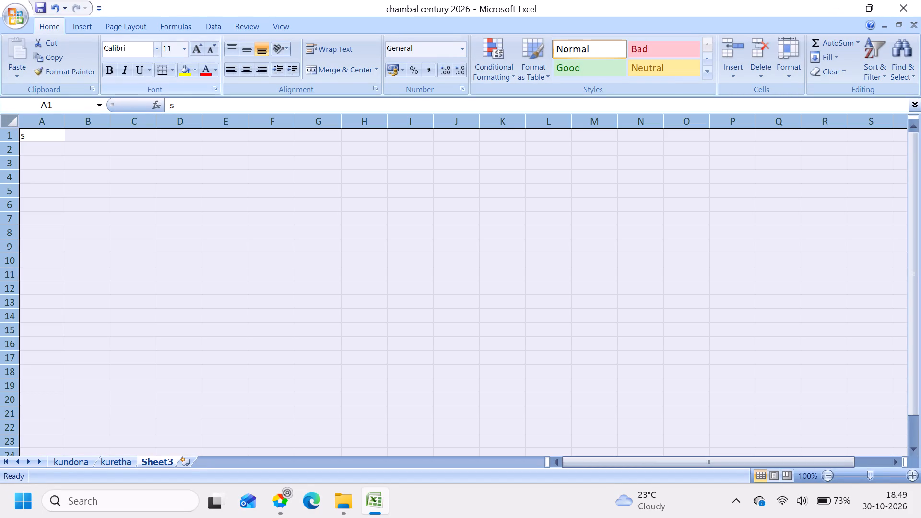
left_click(148, 50)
type("kru")
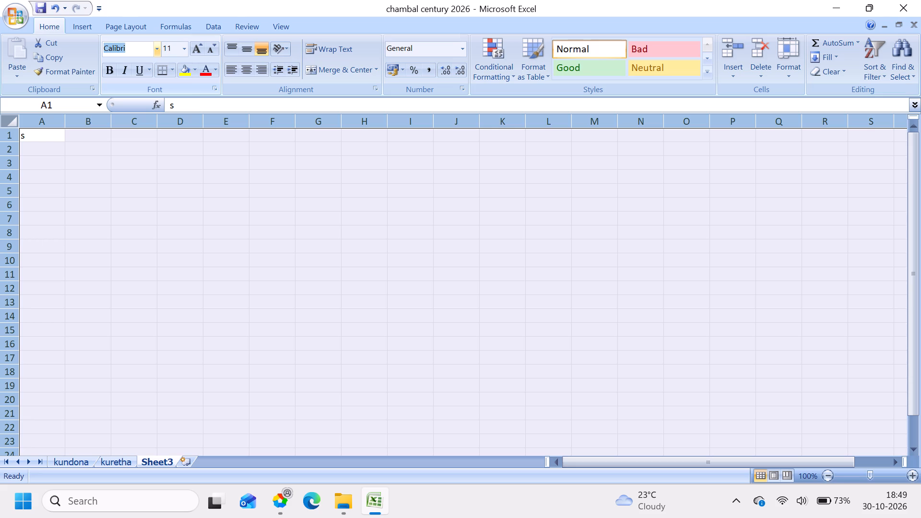
left_click(156, 52)
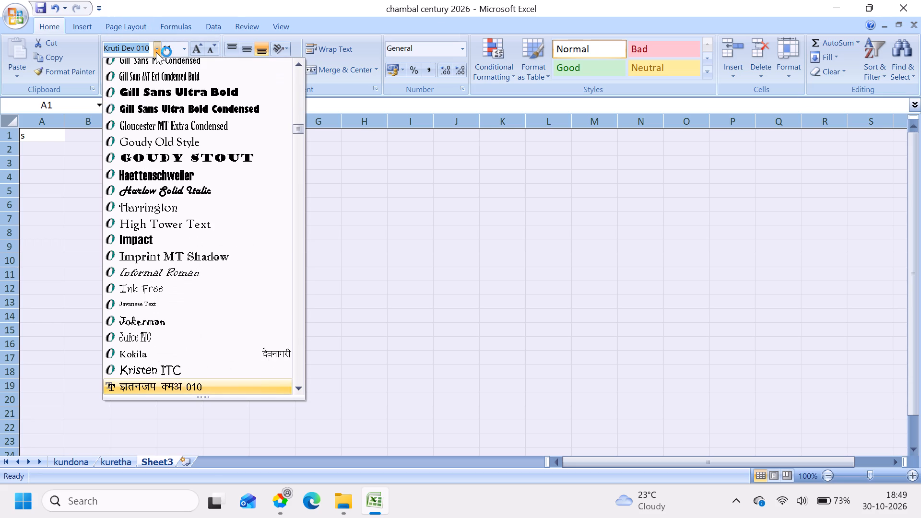
key("Down")
key("Down")
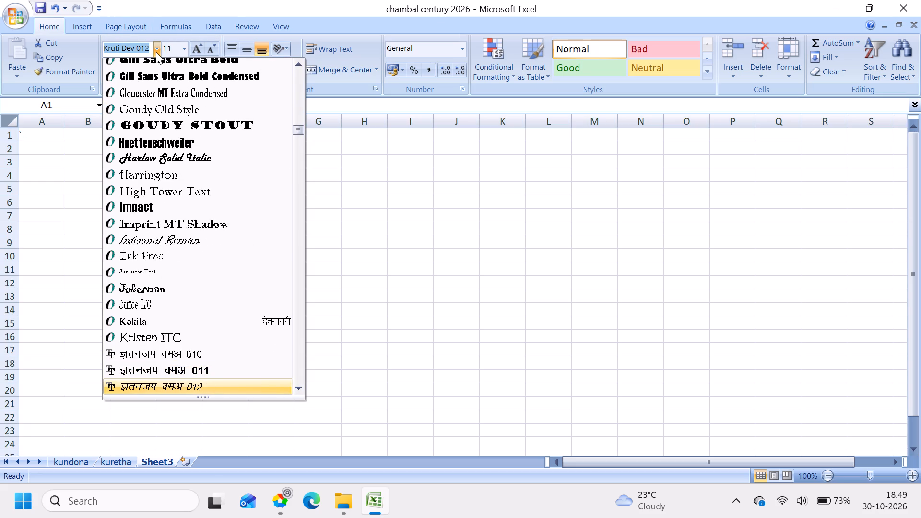
left_click(135, 373)
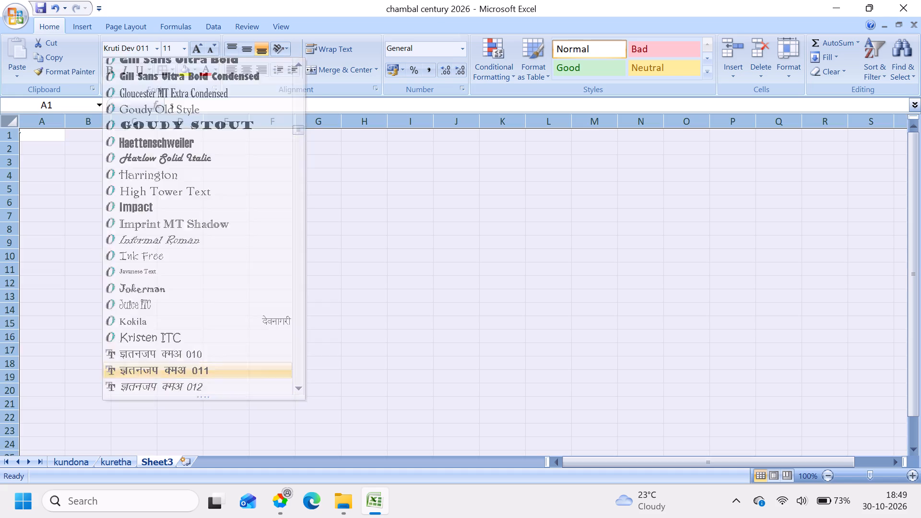
Replace the content of cell A1 with the Hindi serial number heading "स.क्र.".
left_click(53, 137)
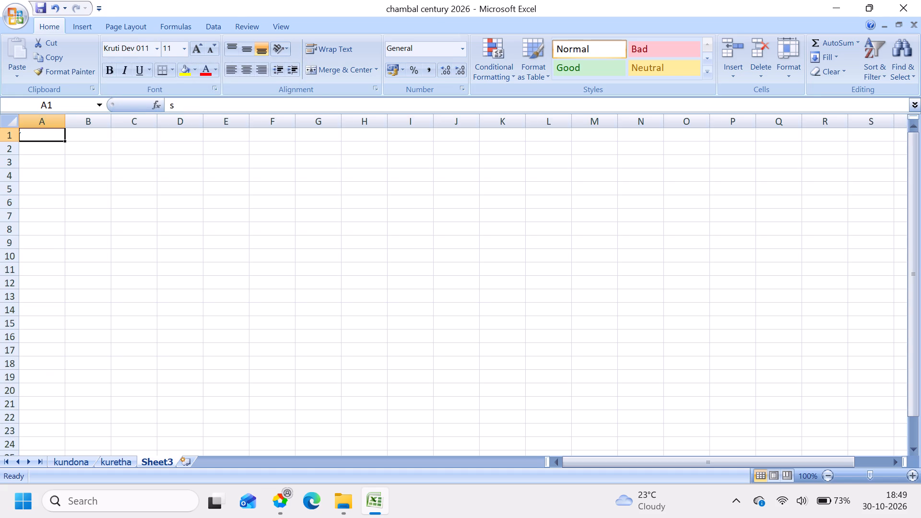
key("l")
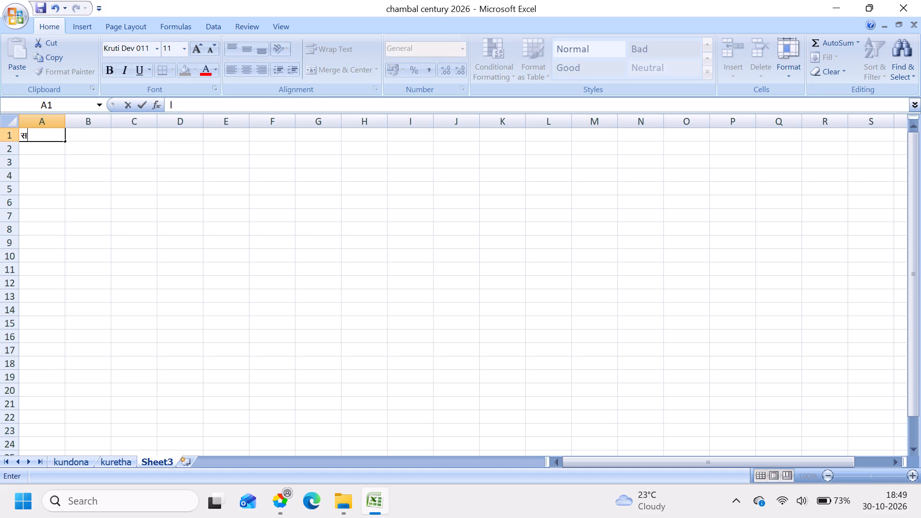
key("period")
key("BackSpace")
key("minus")
key("alt+0")
key("alt+2")
key("alt+1")
key("alt+6")
key("minus")
key("Tab")
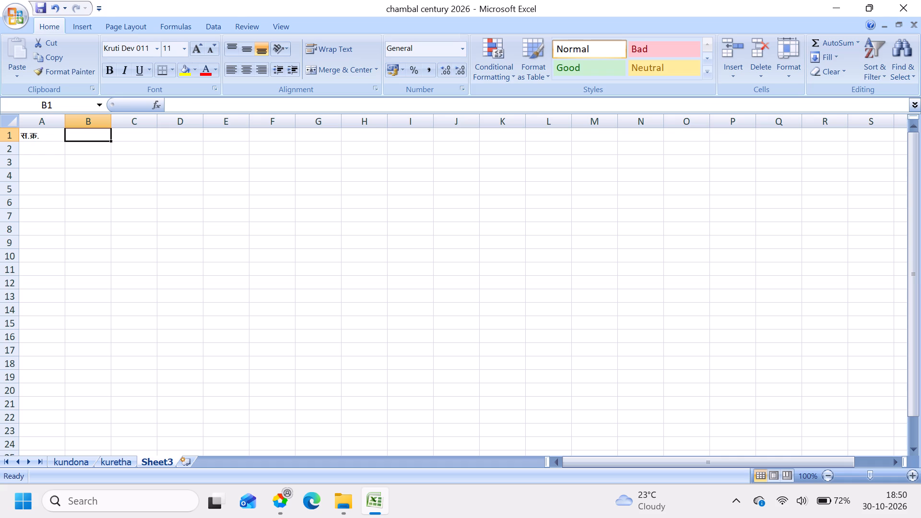
Enter the heading "REF-N-" in cell B1 and set that cell's font to Times New Roman.
type("REF")
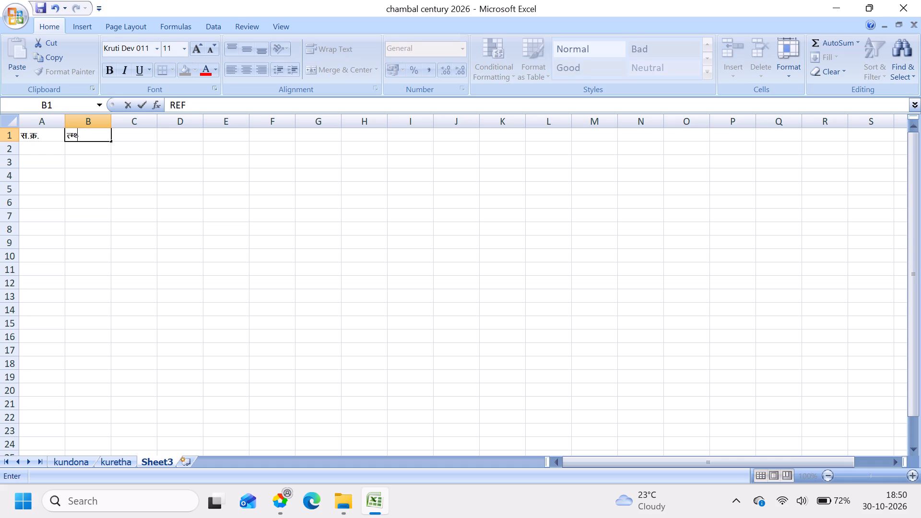
type("-N")
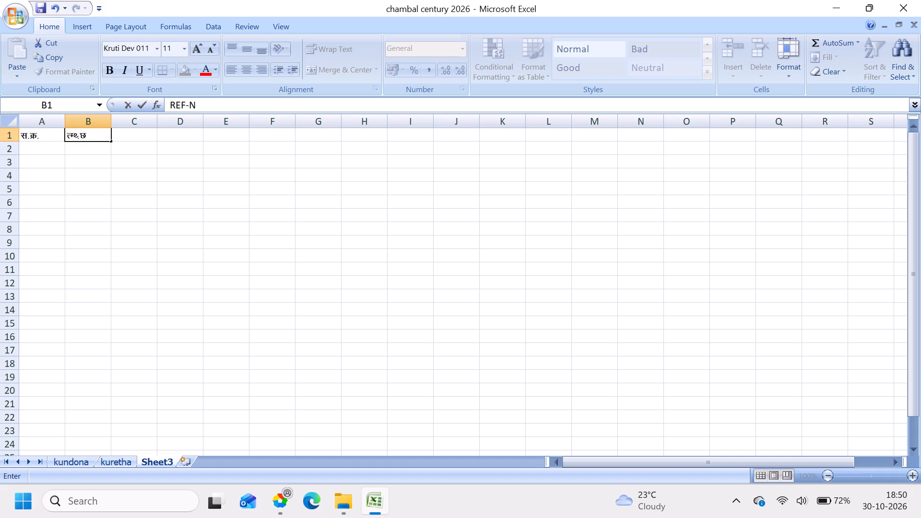
key("minus")
left_click(53, 137)
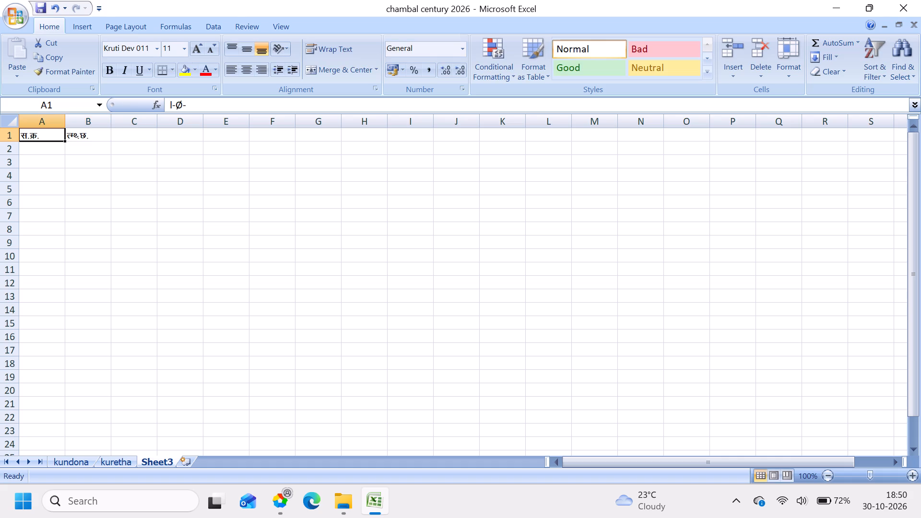
left_click(89, 135)
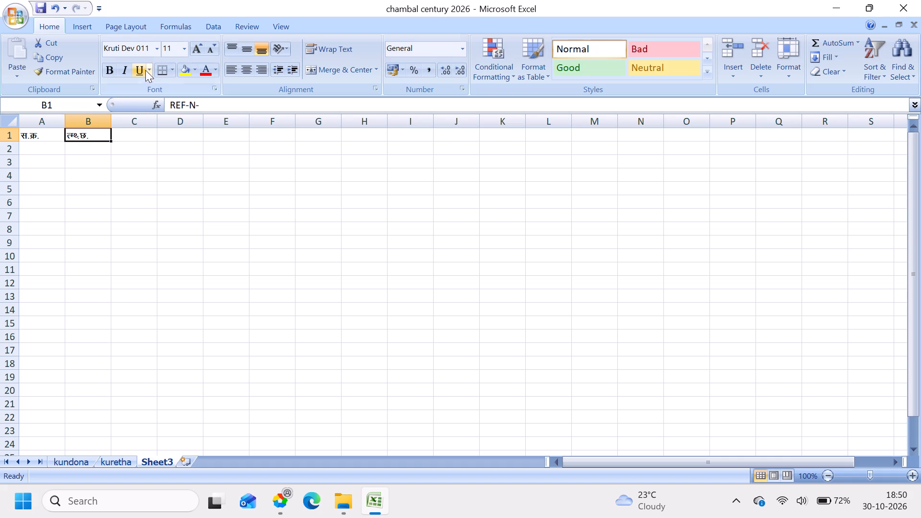
left_click(151, 48)
type("time")
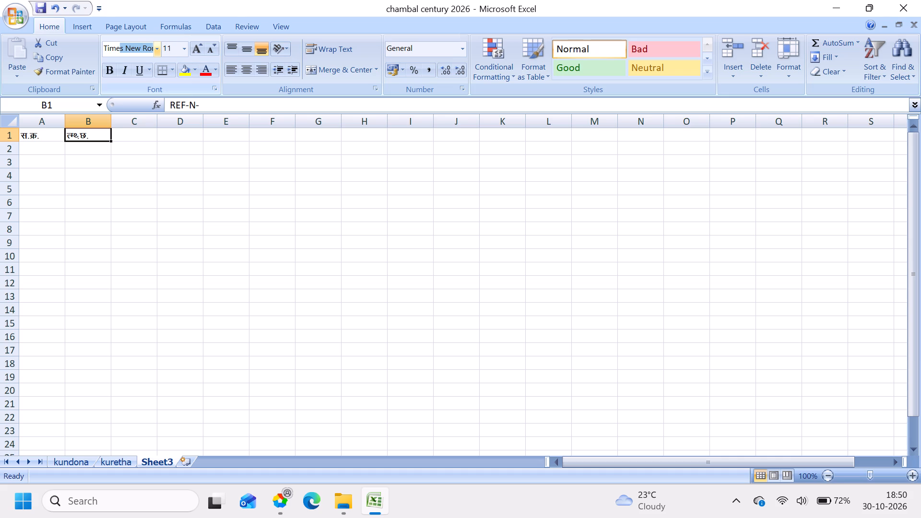
key("Return")
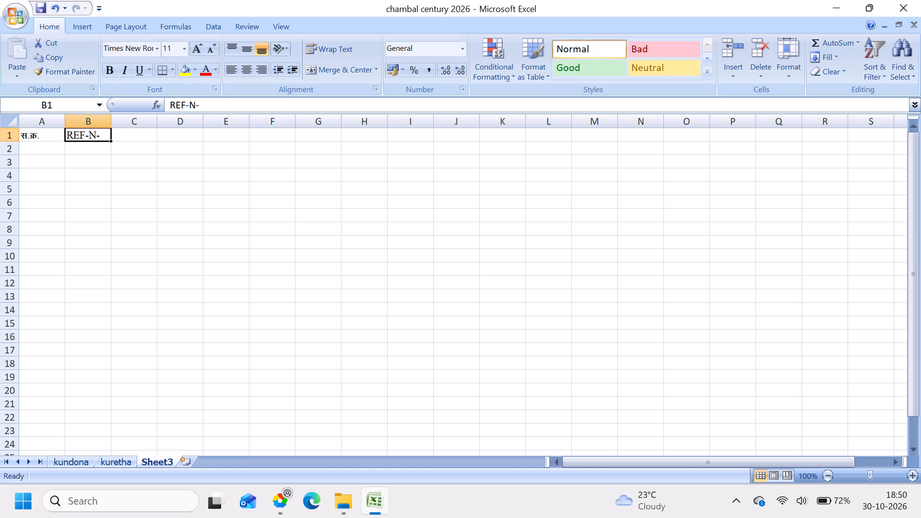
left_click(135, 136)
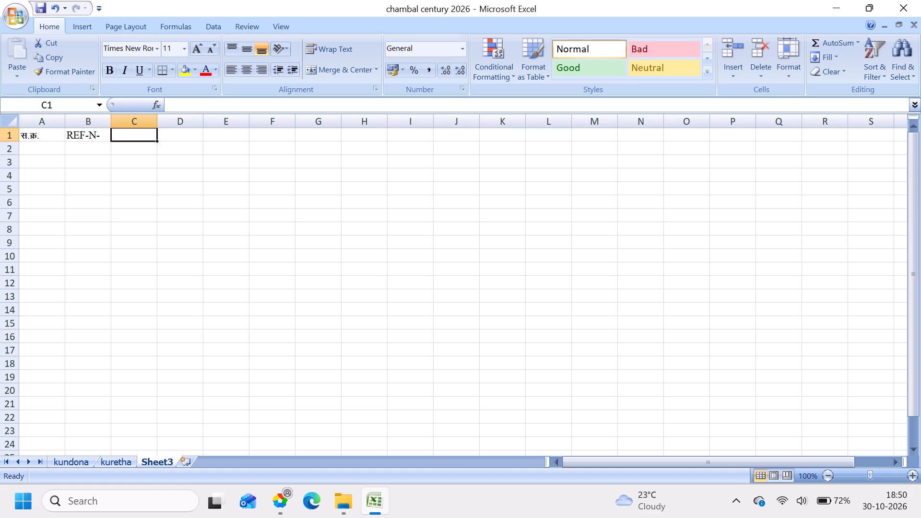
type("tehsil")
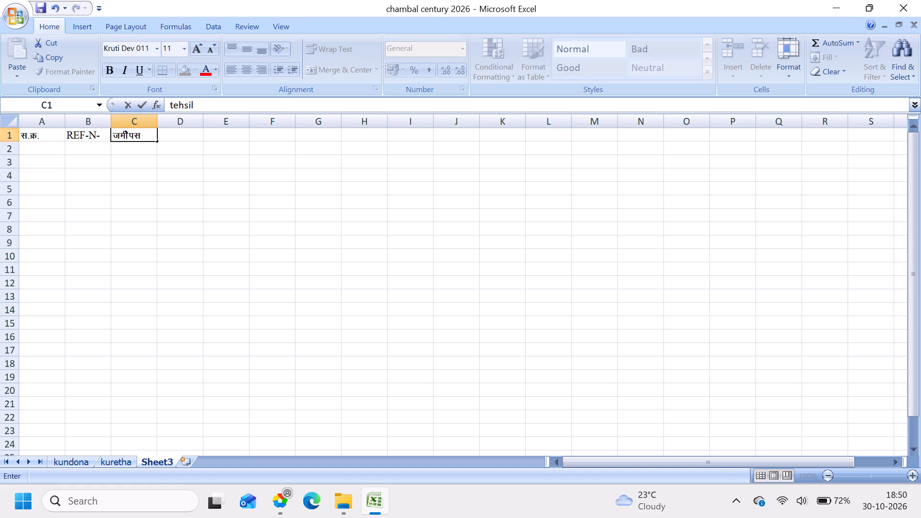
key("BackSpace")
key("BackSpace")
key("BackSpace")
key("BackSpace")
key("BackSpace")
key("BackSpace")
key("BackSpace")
Enter the Hindi tehsil heading as "तहसीस" in cell C1.
key("r")
type("glh")
key("l")
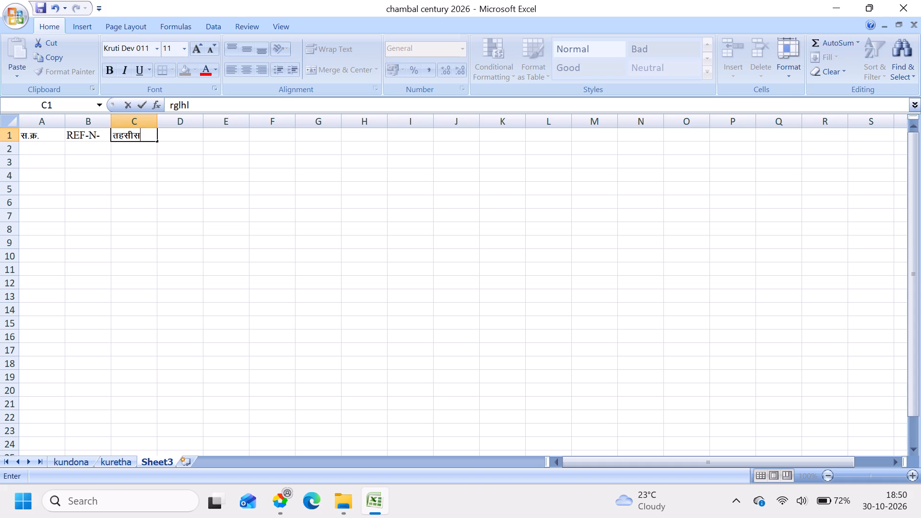
key("Tab")
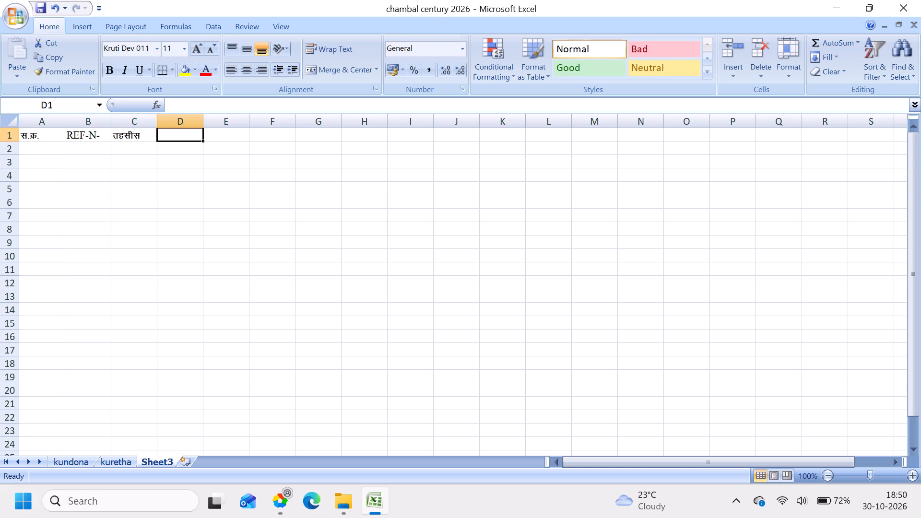
Enter the Hindi village name heading "ग्राम का नाम" in cell D1.
type("xzke")
key("space")
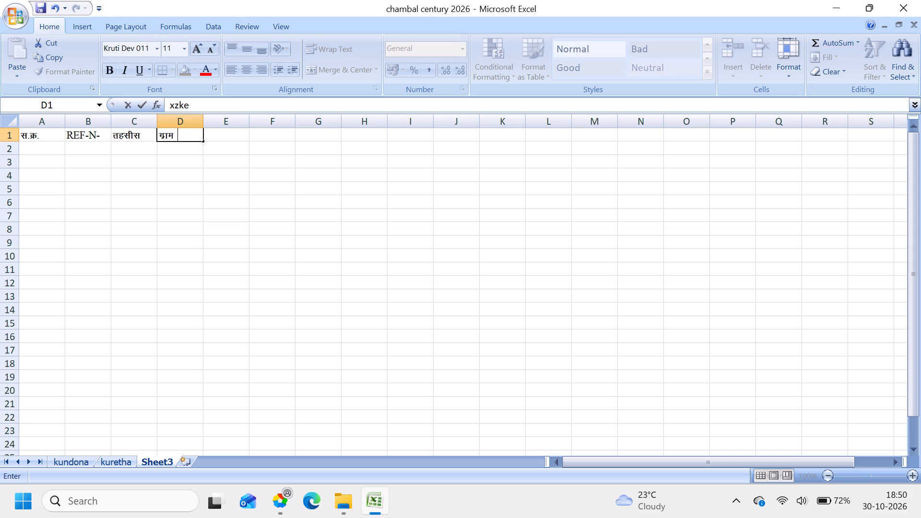
type("dk uke")
key("Tab")
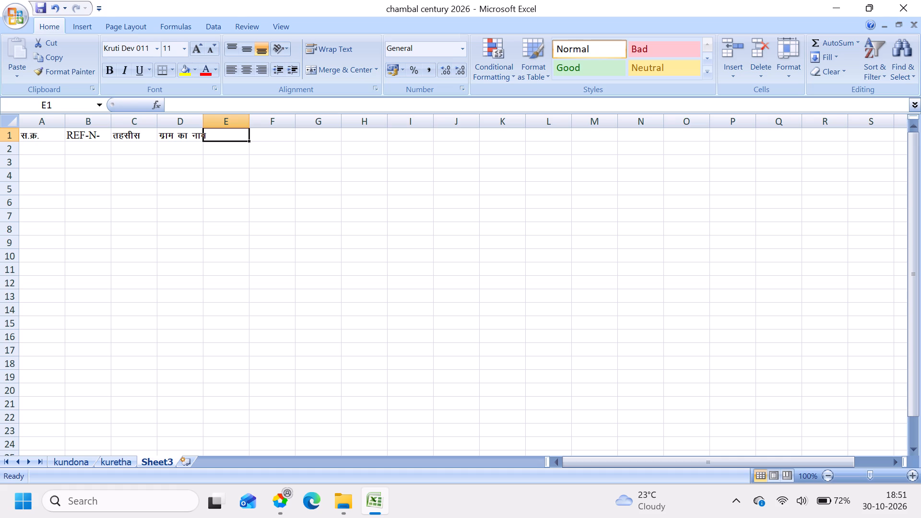
Enter the Hindi farmer name heading in cell E1 and correct its spelling to "कृषक का नाम".
key("d")
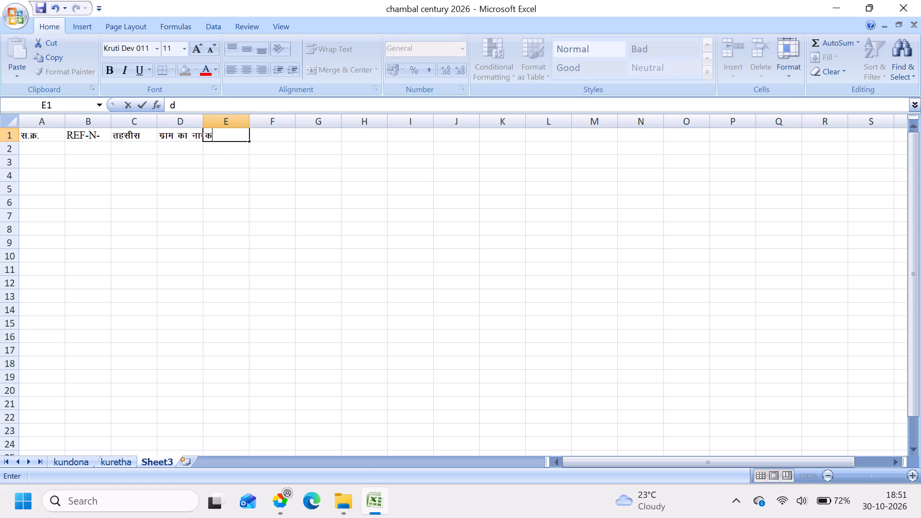
key("shift+quotedbl")
type("ld dk uke")
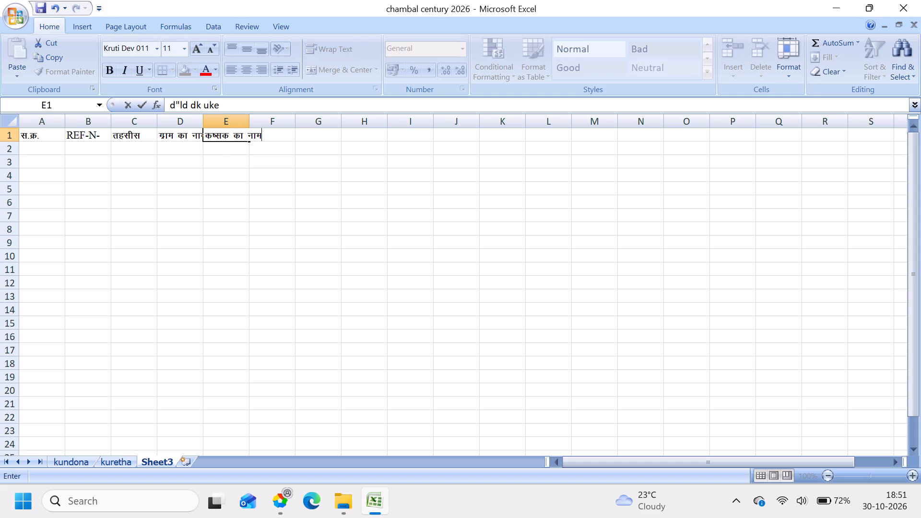
key("Tab")
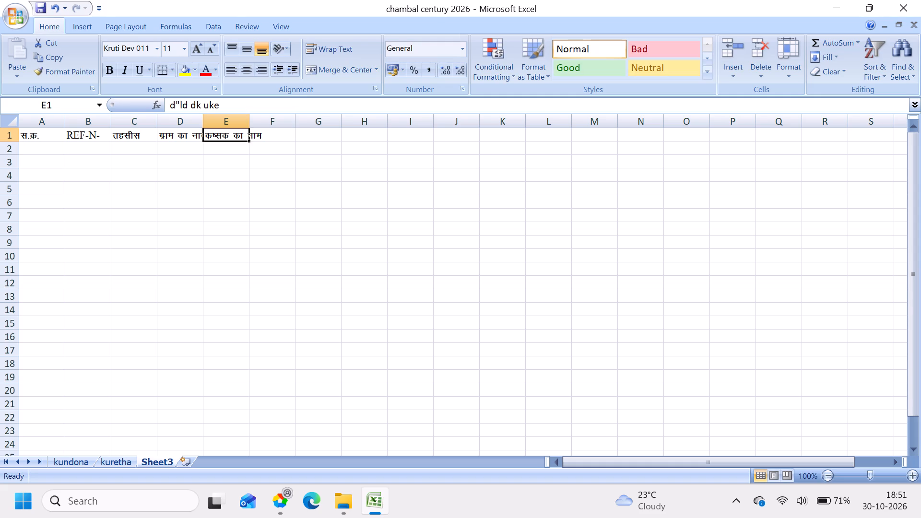
double_click(212, 137)
key("grave")
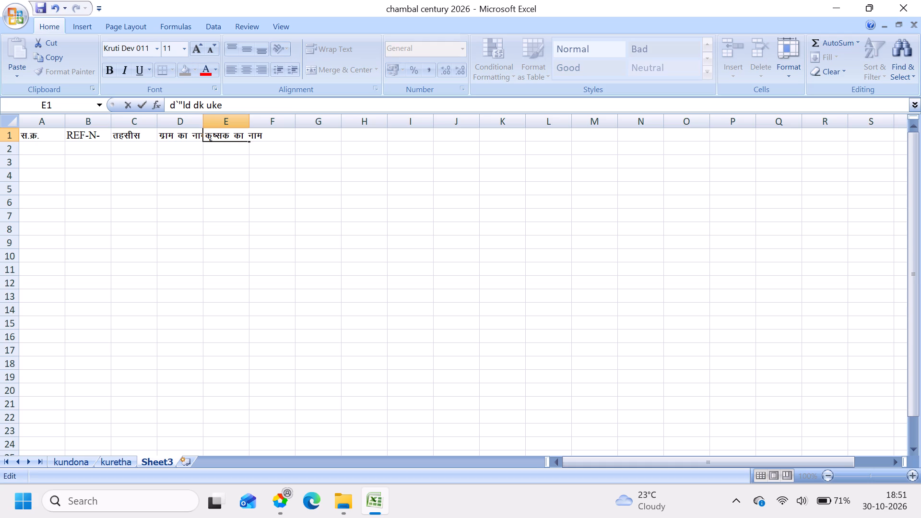
left_click(216, 137)
key("k")
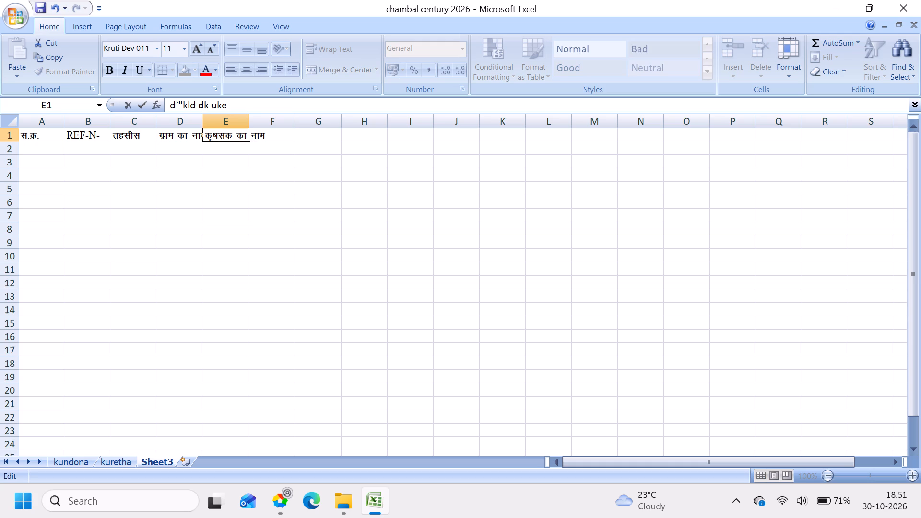
left_click(224, 133)
key("BackSpace")
key("Tab")
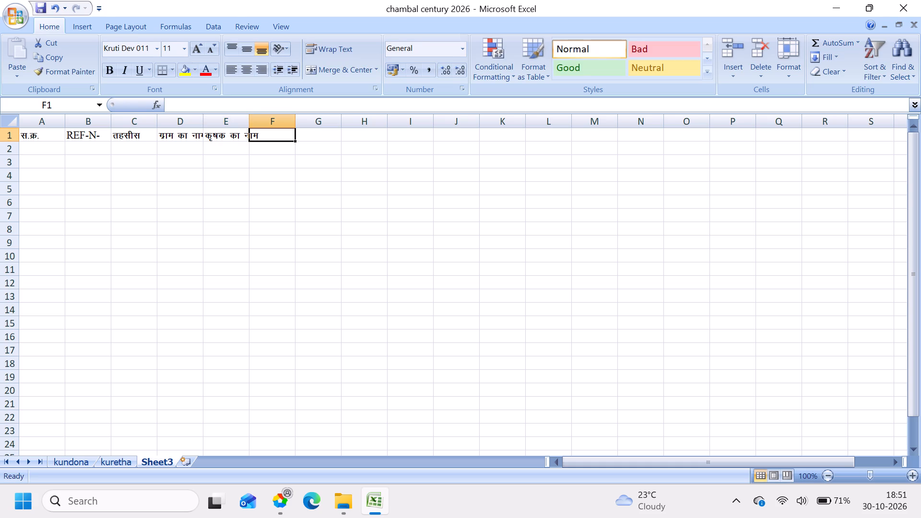
Replace the heading in cell E1 with the Hindi father's name heading "पिता का नाम".
left_click(224, 133)
type("firk dk uke")
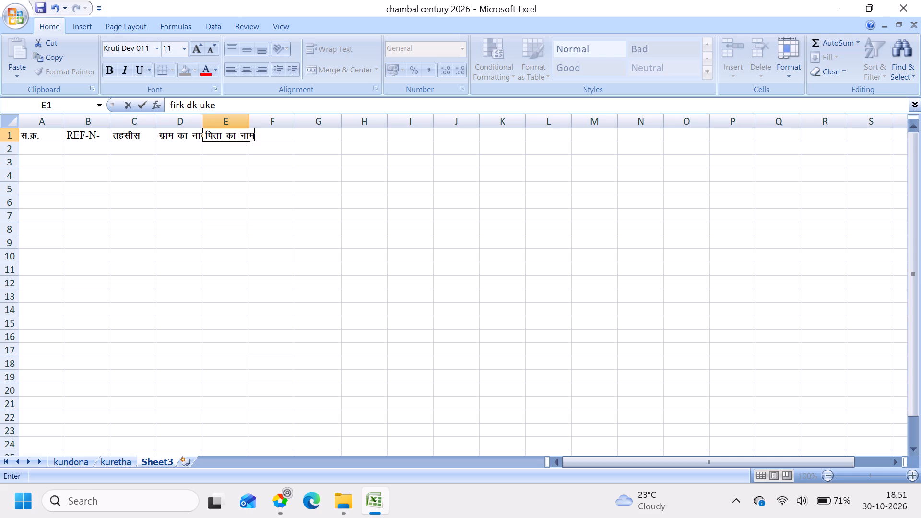
key("Tab")
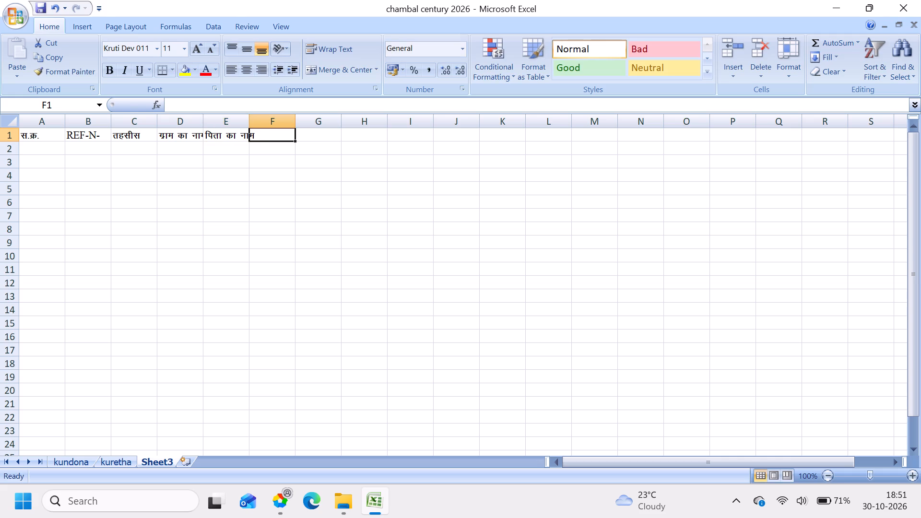
Enter the Hindi Aadhaar heading "आधार" in cell F1.
type("vk")
type("kkj")
key("BackSpace")
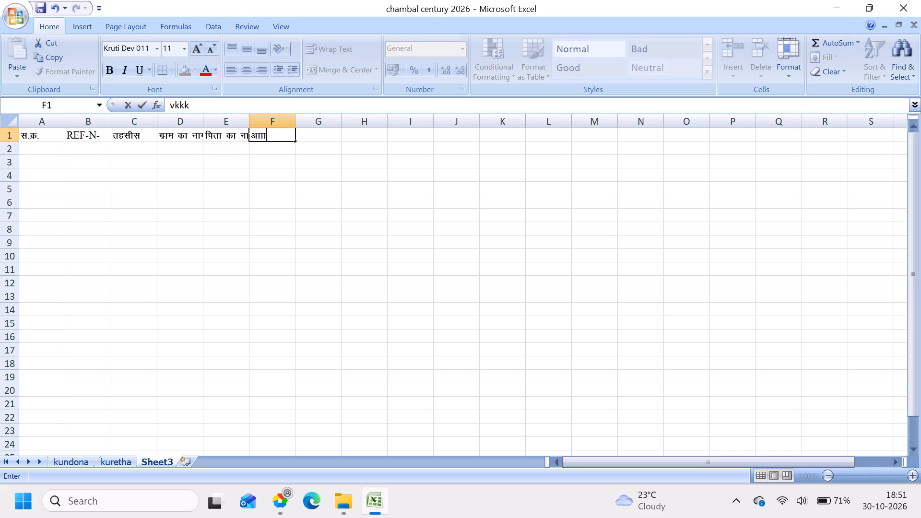
key("BackSpace")
key("BackSpace")
key("slash")
type("kkj")
key("space")
key("Tab")
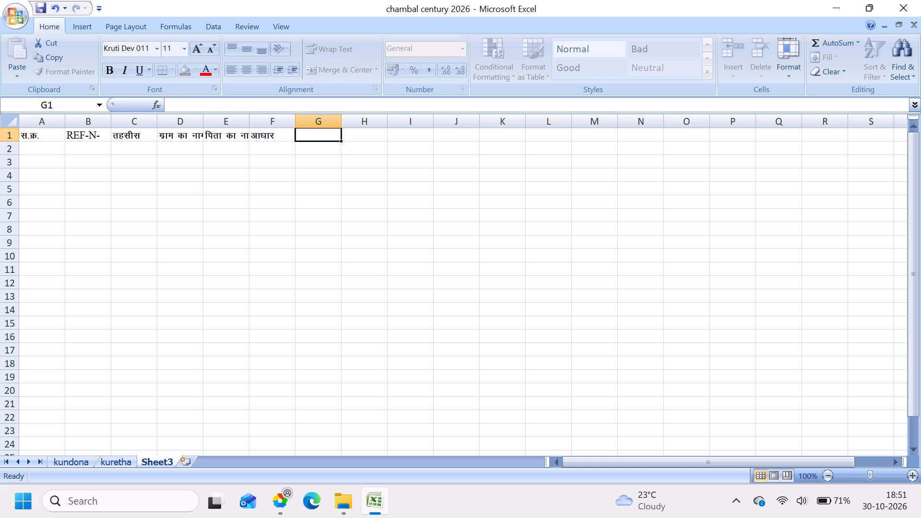
Enter the Hindi mobile heading "मोबाईल" in cell G1.
type("ek")
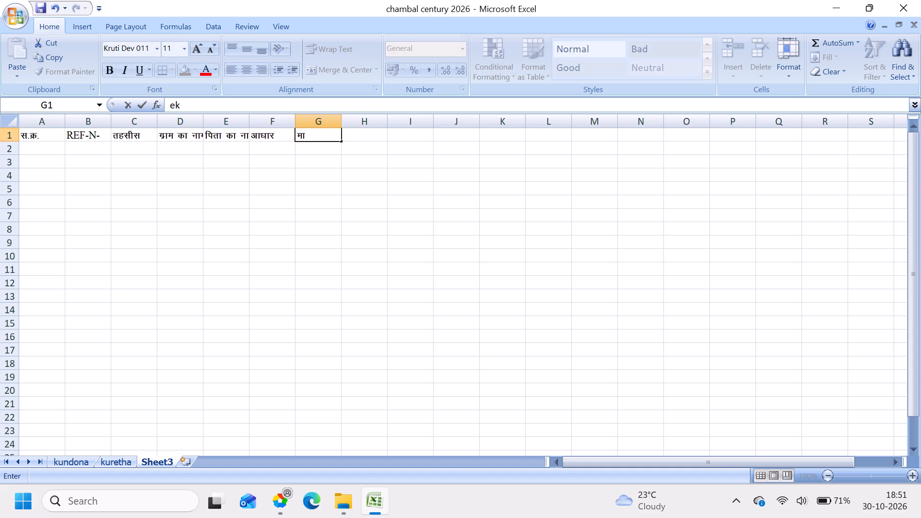
key("a")
key("BackSpace")
key("s")
type("ck")
key("b")
type("Zy")
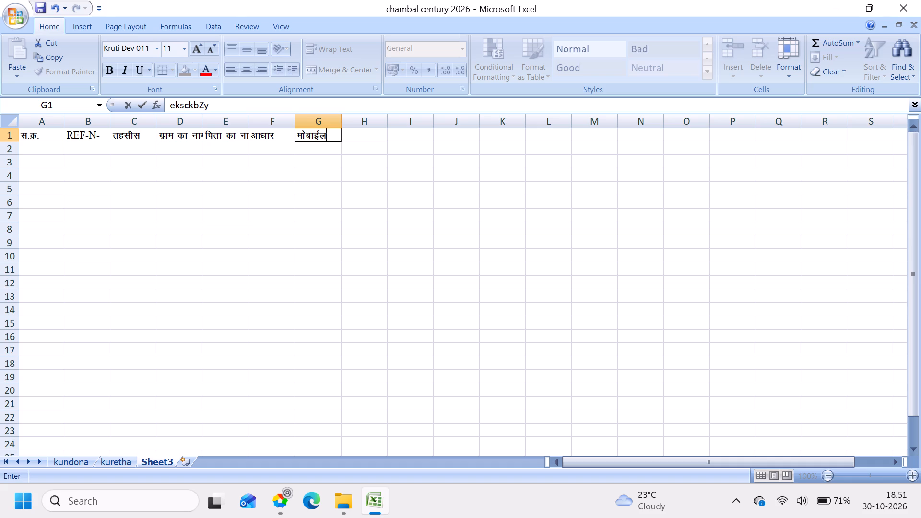
key("Tab")
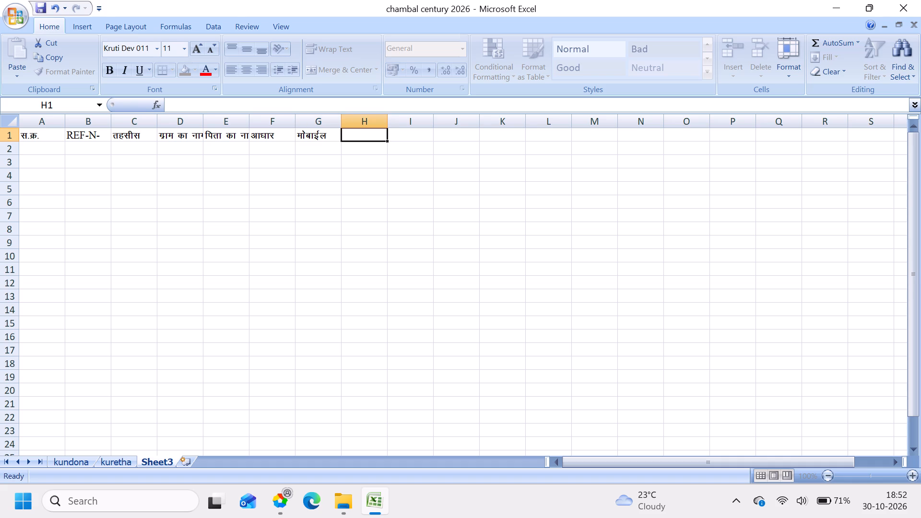
Enter the Hindi eligibility heading in cell H1 and correct its spelling to "पात्र".
type("ia")
key("minus")
key("BackSpace")
key("k")
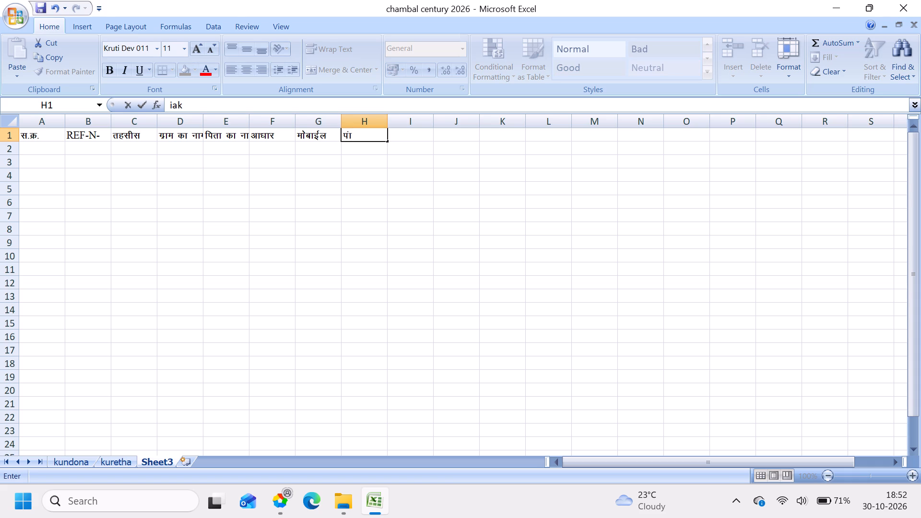
key("equal")
key("Tab")
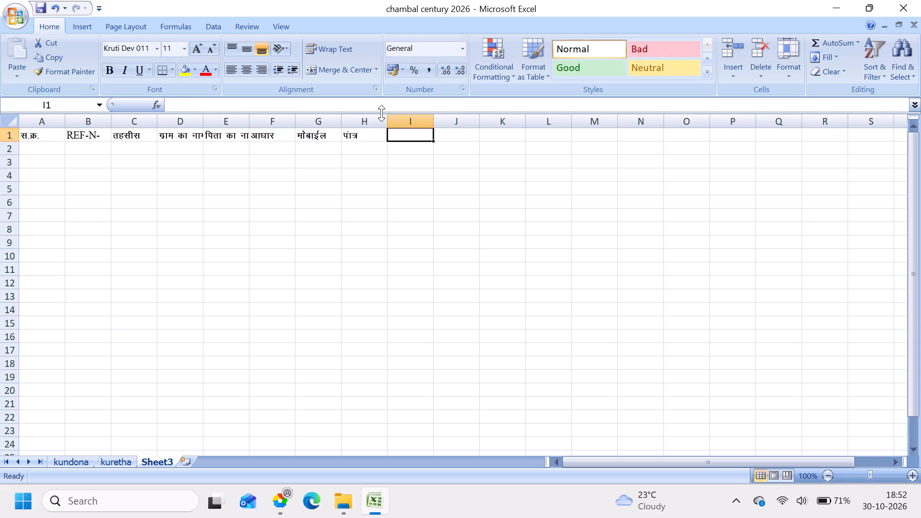
double_click(362, 135)
key("BackSpace")
key("BackSpace")
key("BackSpace")
key("BackSpace")
key("BackSpace")
key("BackSpace")
key("BackSpace")
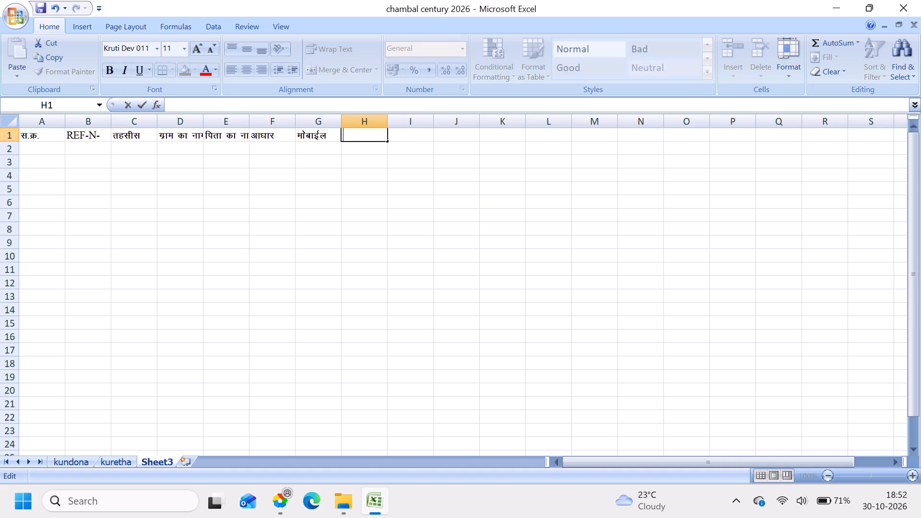
type("ik")
key("equal")
key("Tab")
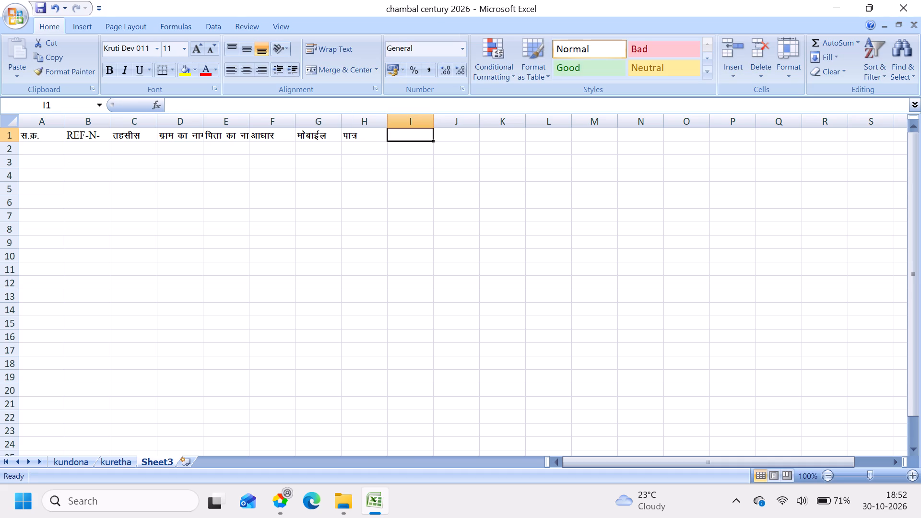
Extend the heading in cell H1 to "पात्र/अपात्र" and undo the automatic hyperlink formatting on it.
double_click(361, 136)
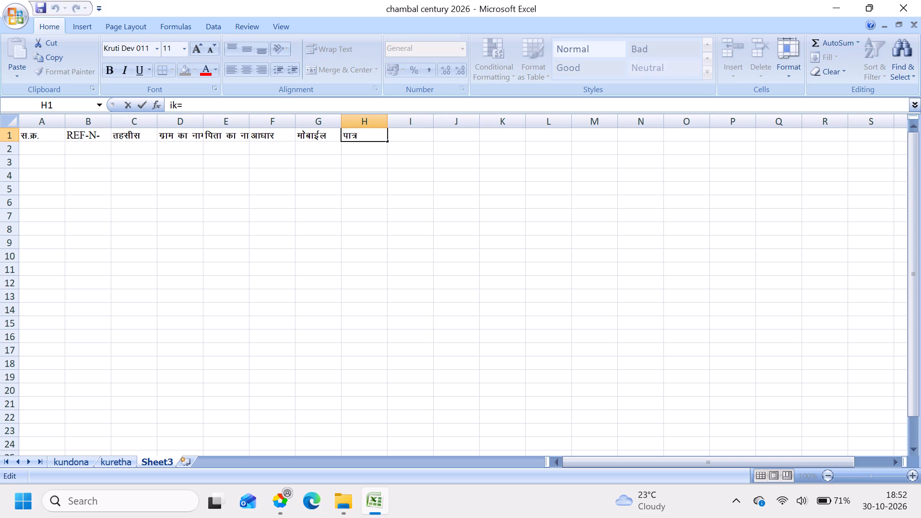
key("shift+numbersign")
key("BackSpace")
key("shift+at")
type("vik=")
key("Tab")
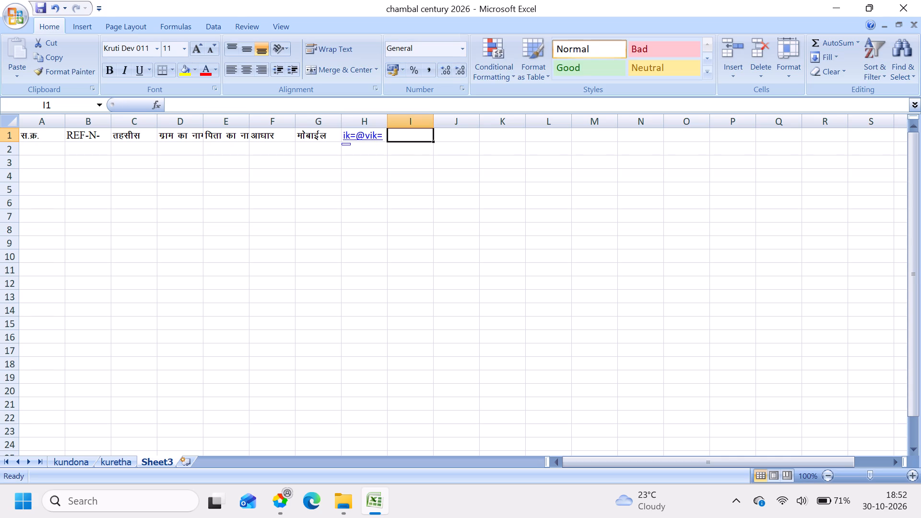
key("ctrl+z")
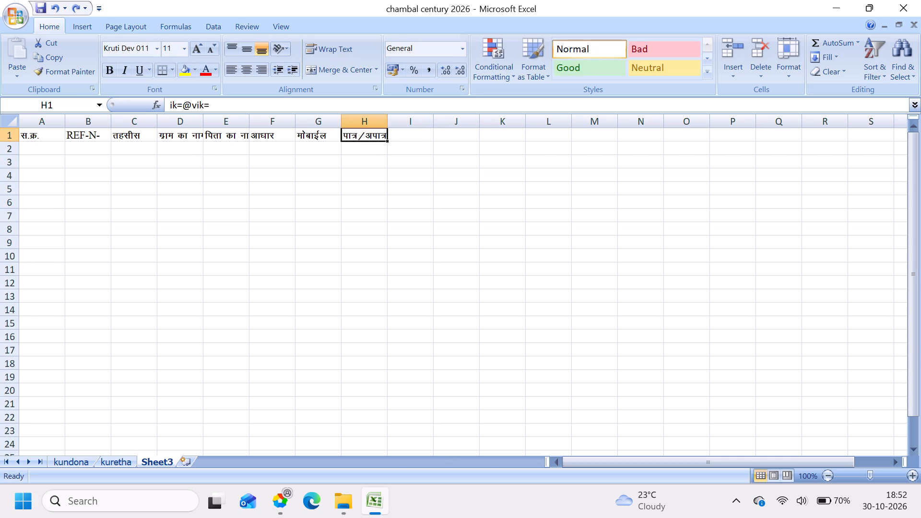
key("Tab")
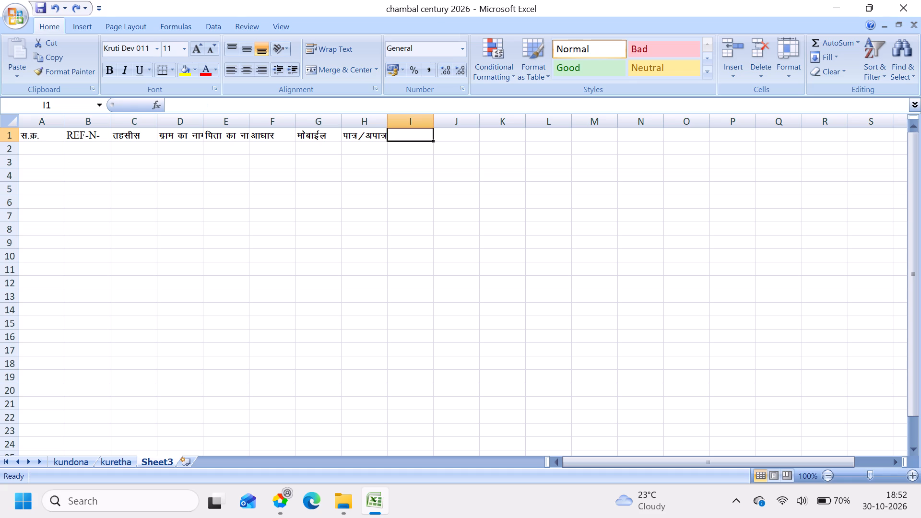
Enter the Hindi remarks heading "टीप" in cell I1.
key("shift+b")
key("BackSpace")
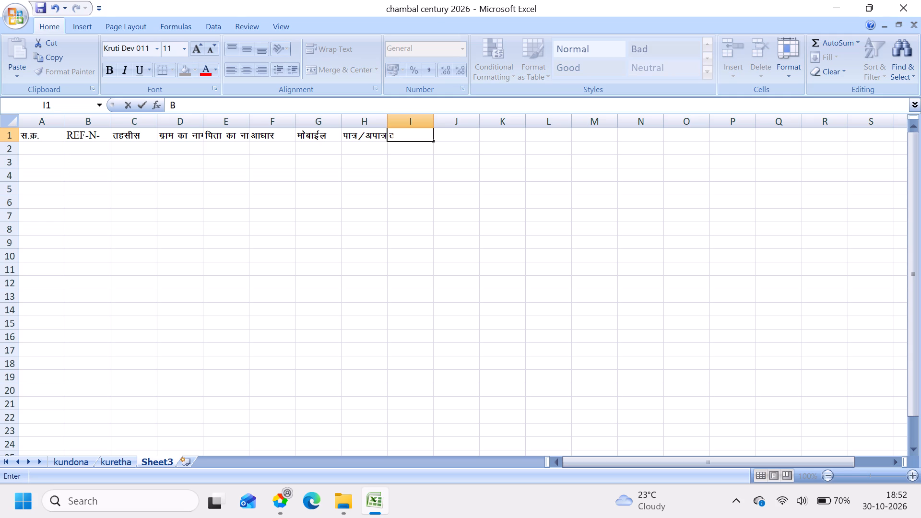
type("Nh")
key("BackSpace")
key("BackSpace")
key("shift+b")
key("BackSpace")
type("Vhi")
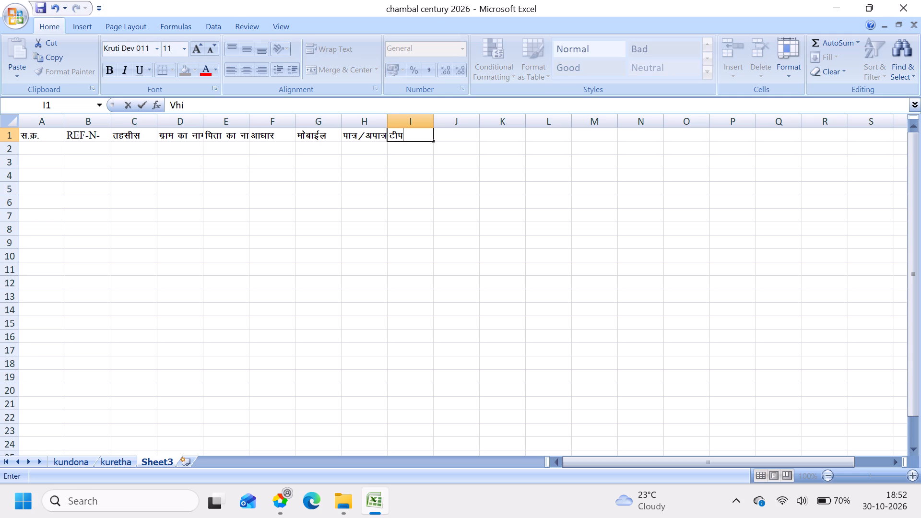
key("Tab")
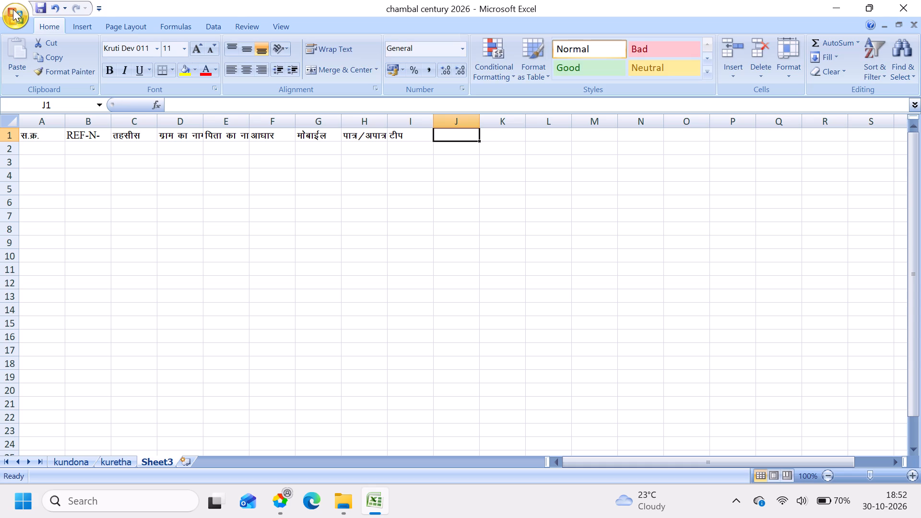
Save the workbook.
key("ctrl+s")
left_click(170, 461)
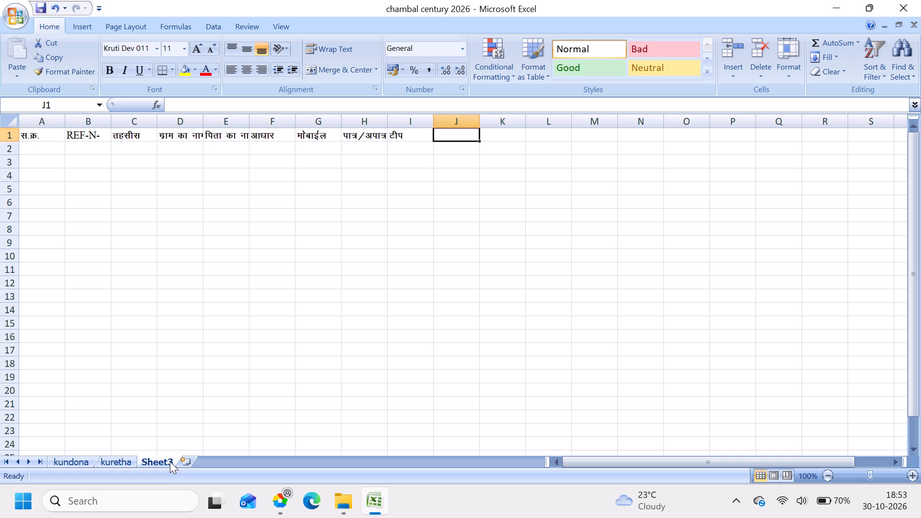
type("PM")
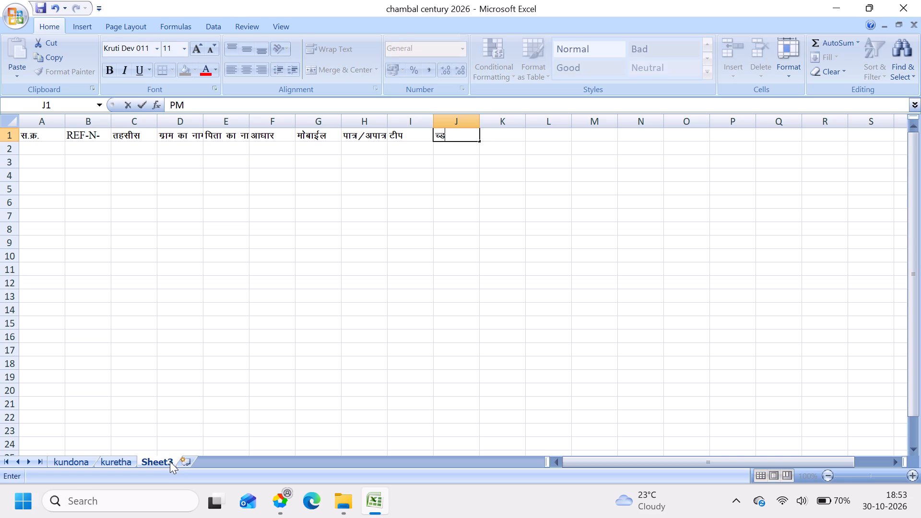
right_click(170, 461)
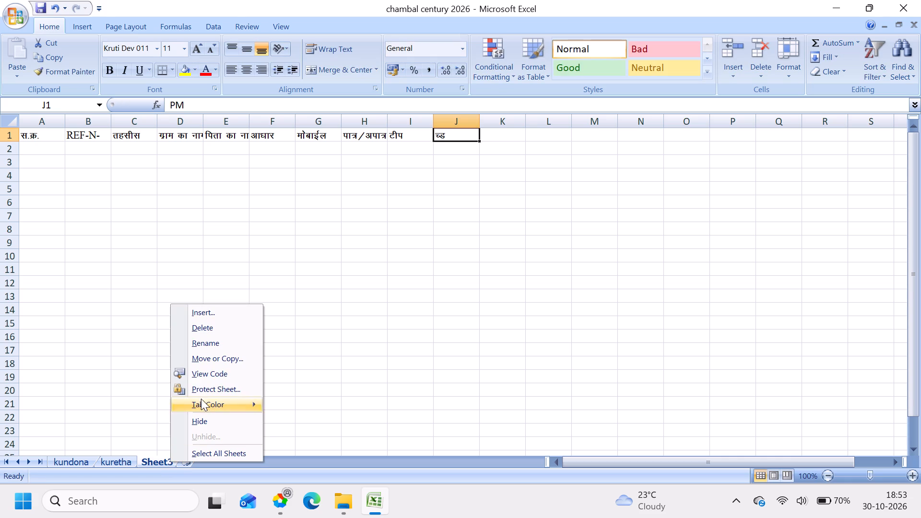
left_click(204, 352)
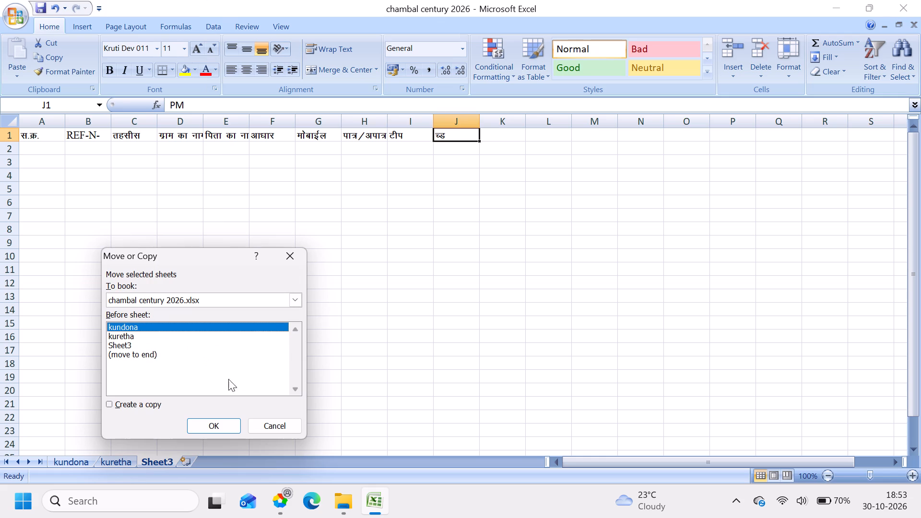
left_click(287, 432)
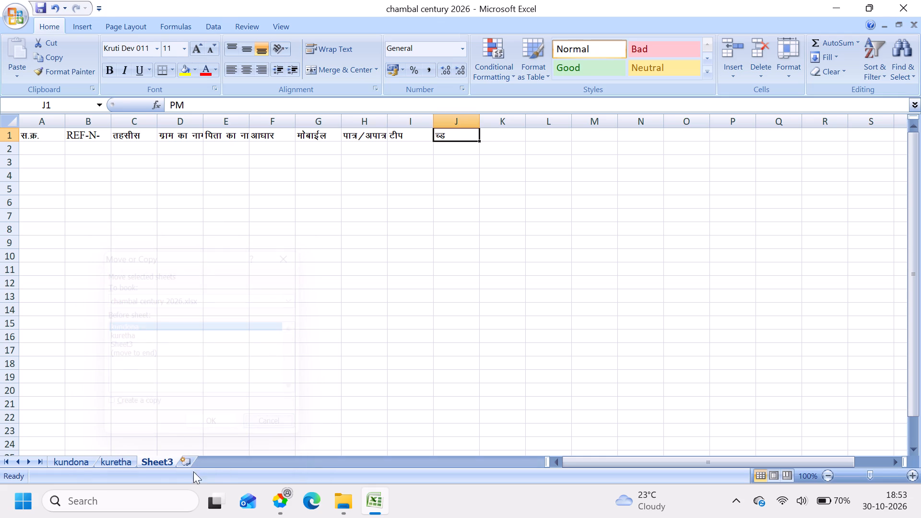
Rename Sheet3 as PMKISHAN.
right_click(159, 459)
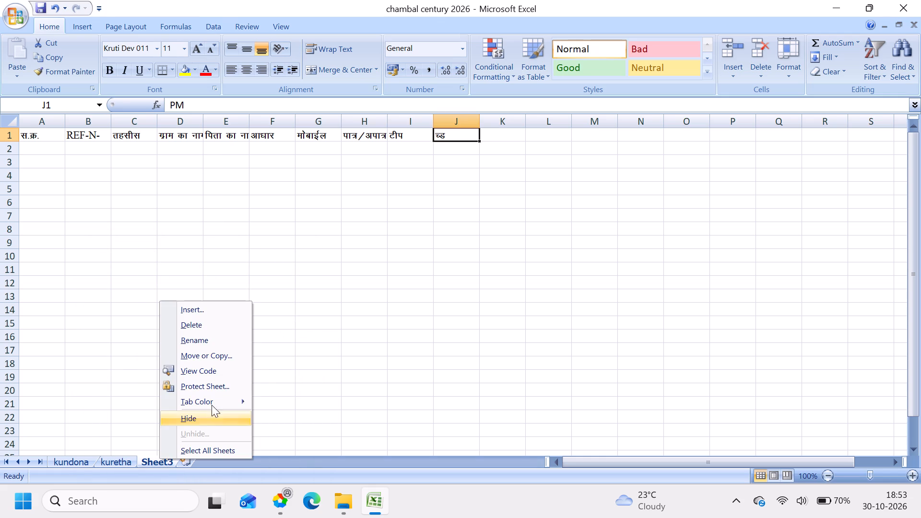
left_click(201, 342)
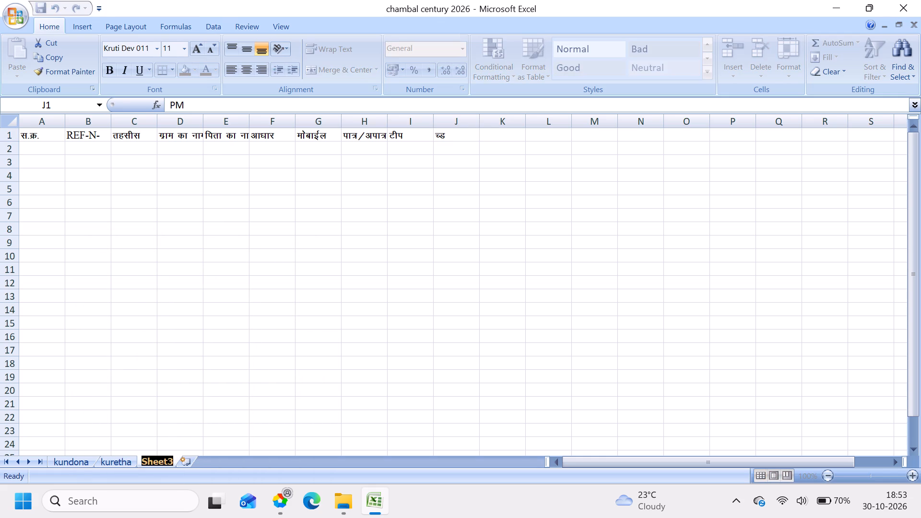
type("PM")
type("KISHAN")
left_click(371, 395)
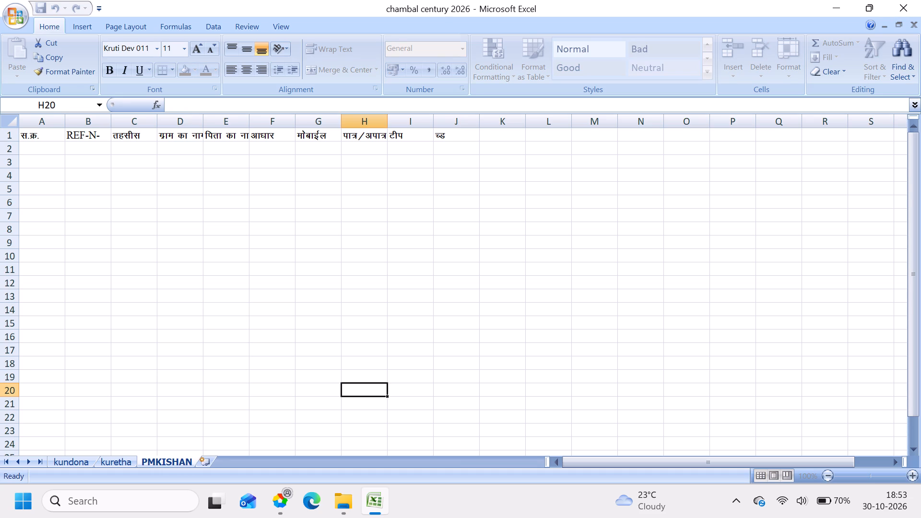
Replace the stray text in cell J1 with the Hindi remarks heading "टीप".
left_click(458, 139)
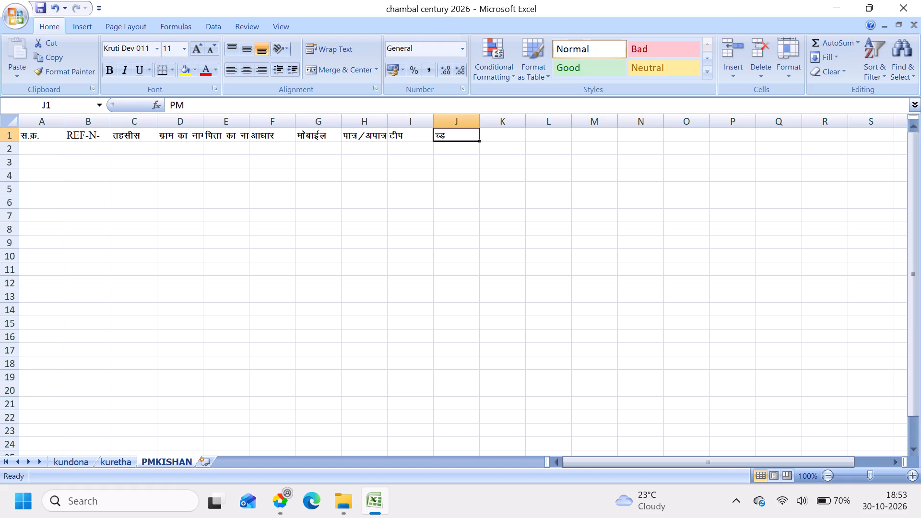
key("shift+v")
type("hi")
key("Tab")
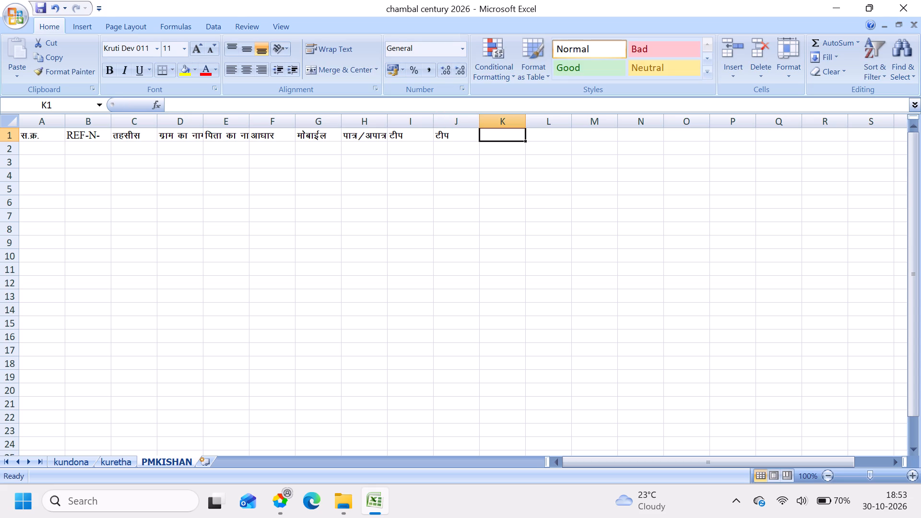
From the print preview's page setup, set the paper size to A4 and the orientation to landscape.
left_click(20, 14)
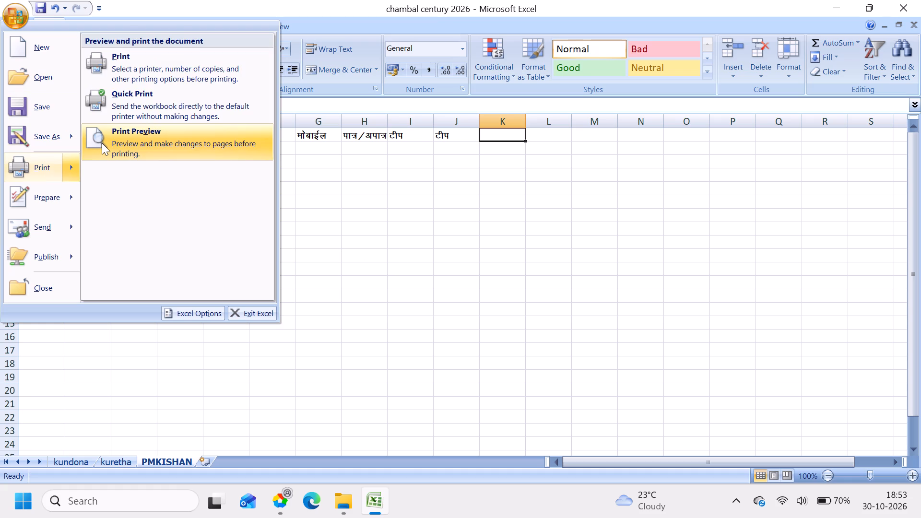
left_click(103, 143)
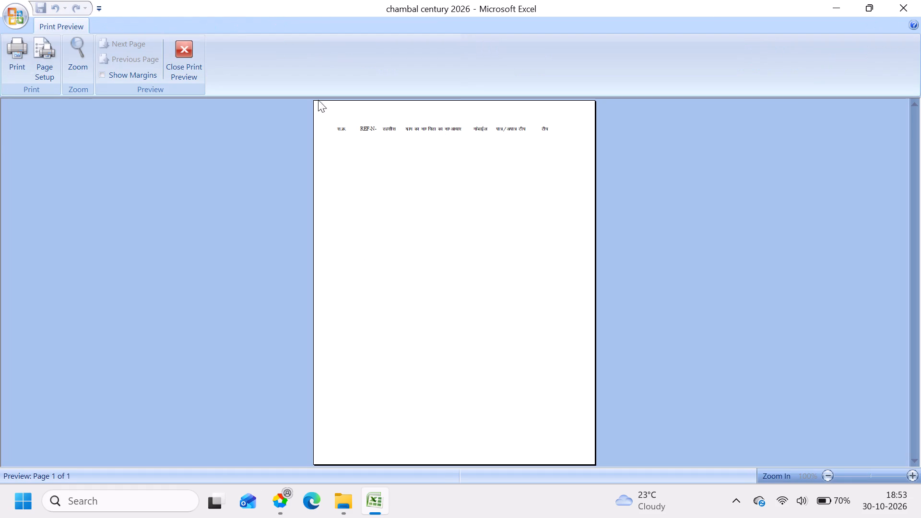
left_click(48, 51)
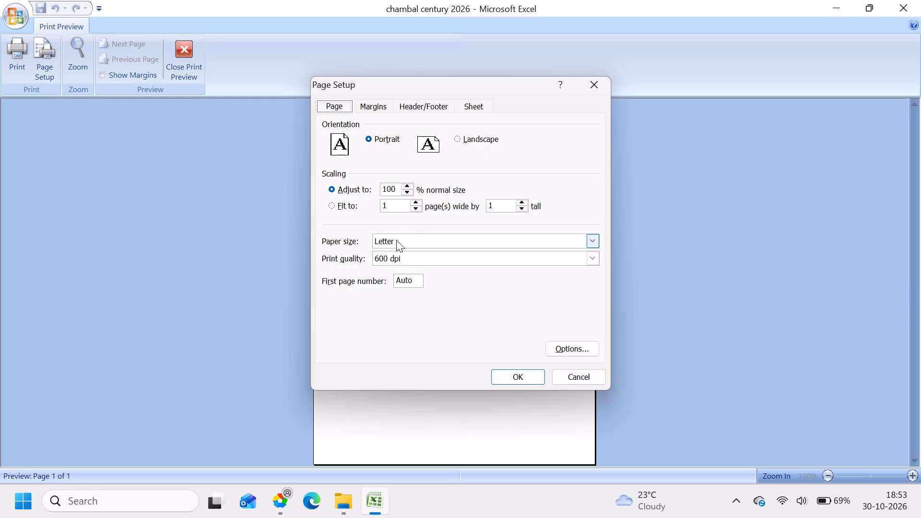
left_click(396, 240)
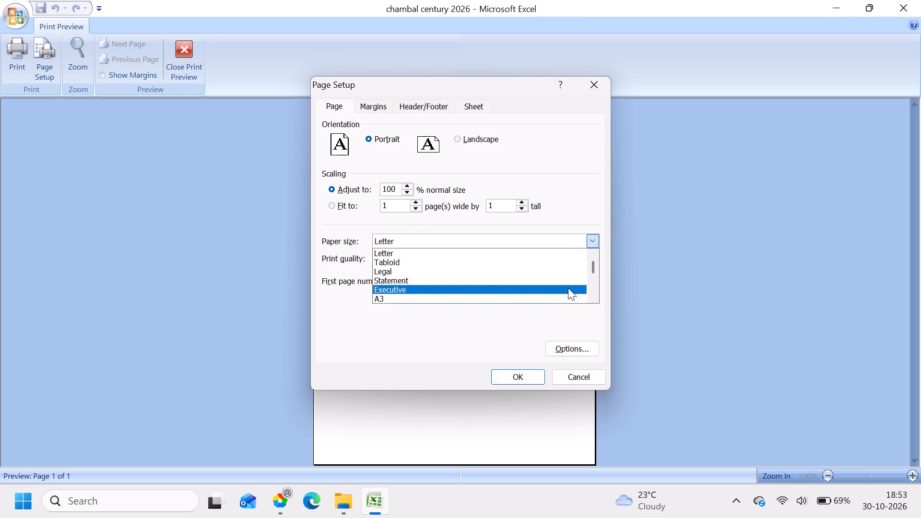
left_click(593, 295)
left_click(454, 298)
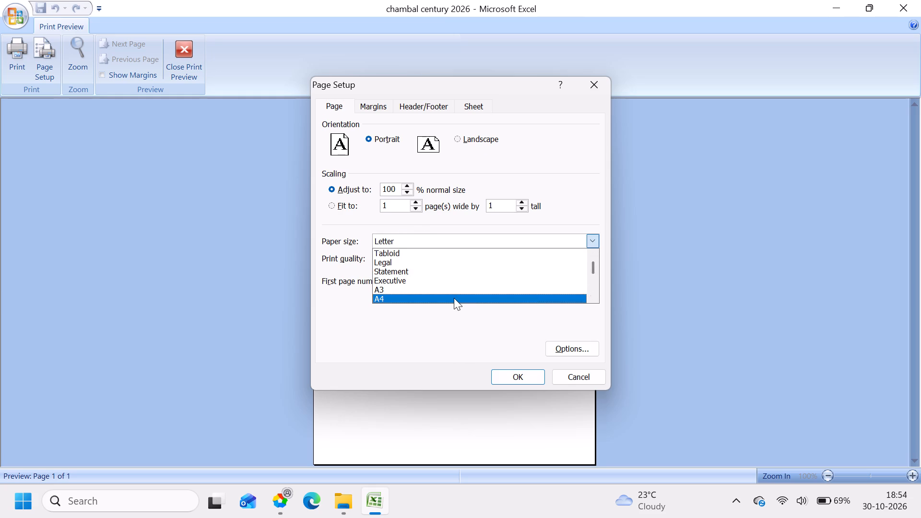
left_click(457, 141)
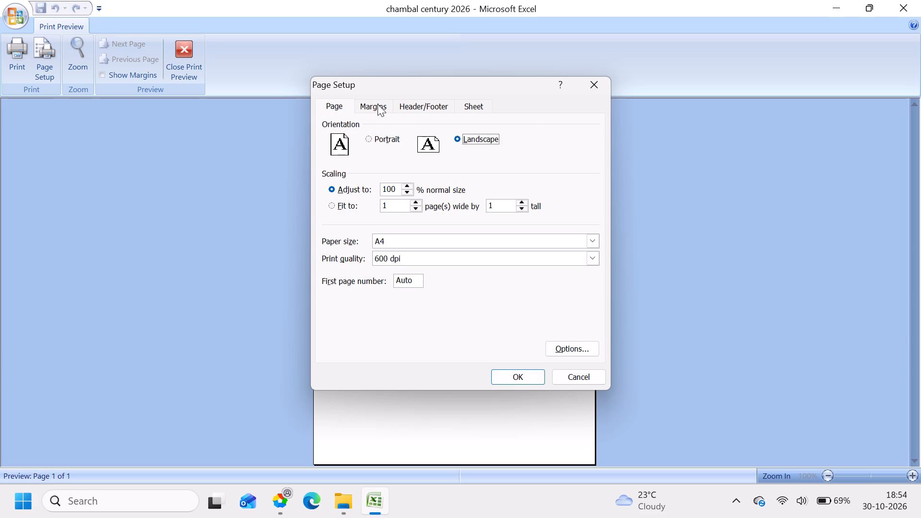
Set the page's top and bottom margins to 1.2 and its left and right margins to .75.
left_click(378, 104)
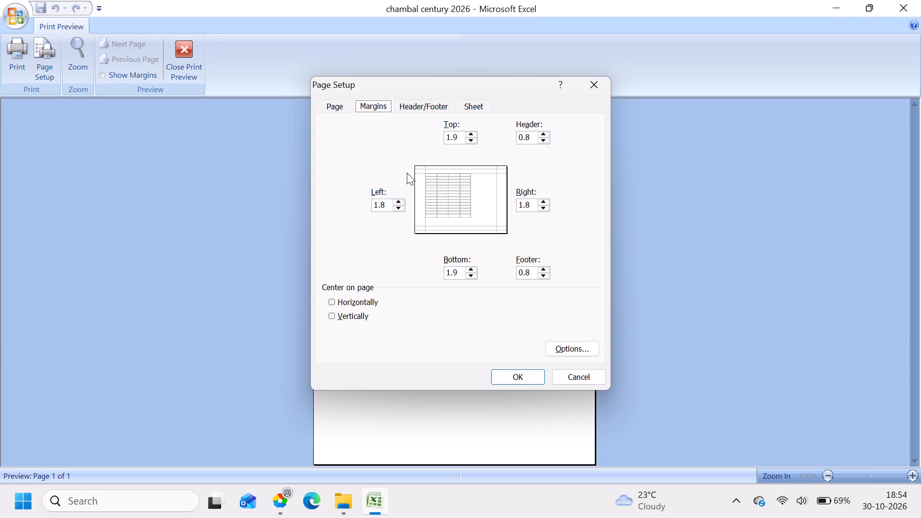
left_click(462, 132)
key("BackSpace")
key("2")
key("Tab")
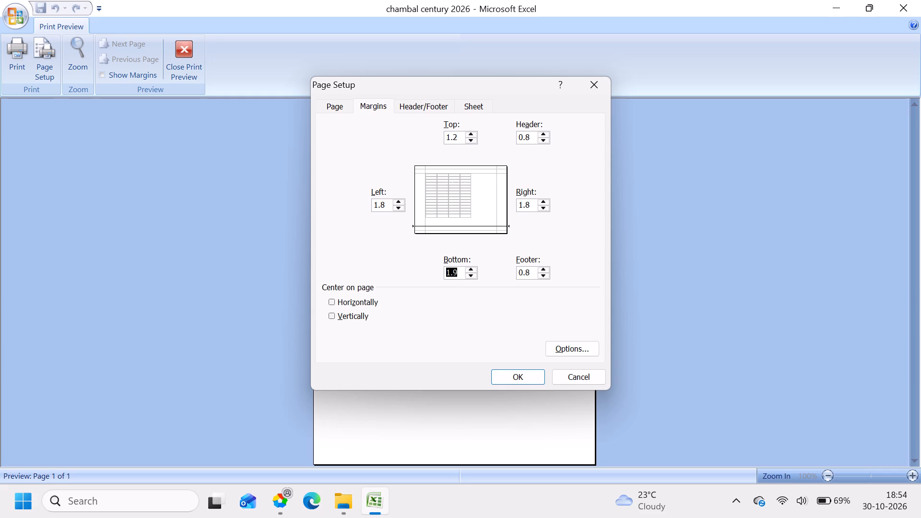
type("1.2")
key("Tab")
type(".75")
key("Tab")
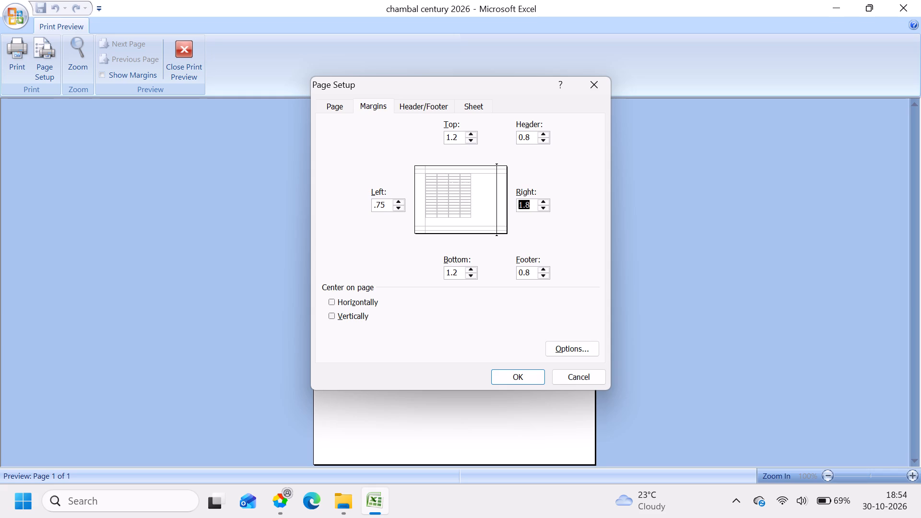
type(".75")
Set the left margin to 1.2, apply the page setup and return to the worksheet.
left_click(385, 204)
key("BackSpace")
key("BackSpace")
key("BackSpace")
key("BackSpace")
type("1.2")
left_click(523, 380)
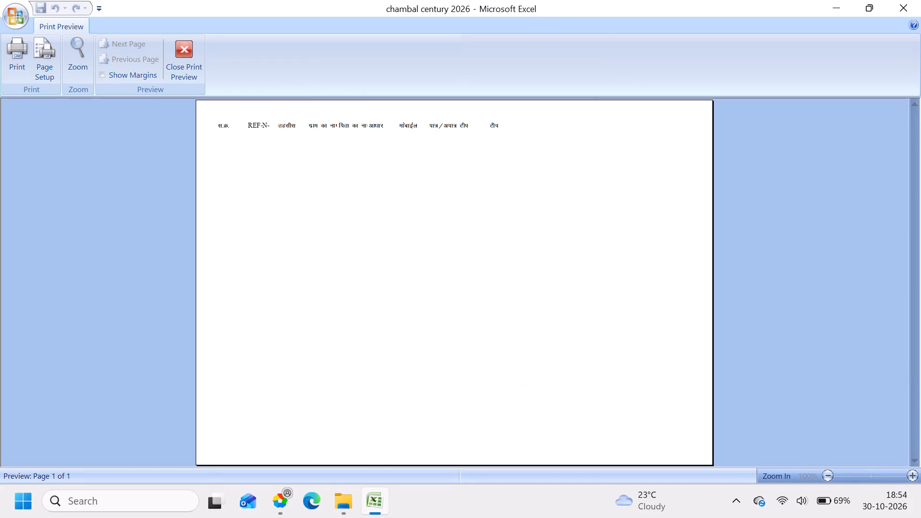
left_click(189, 64)
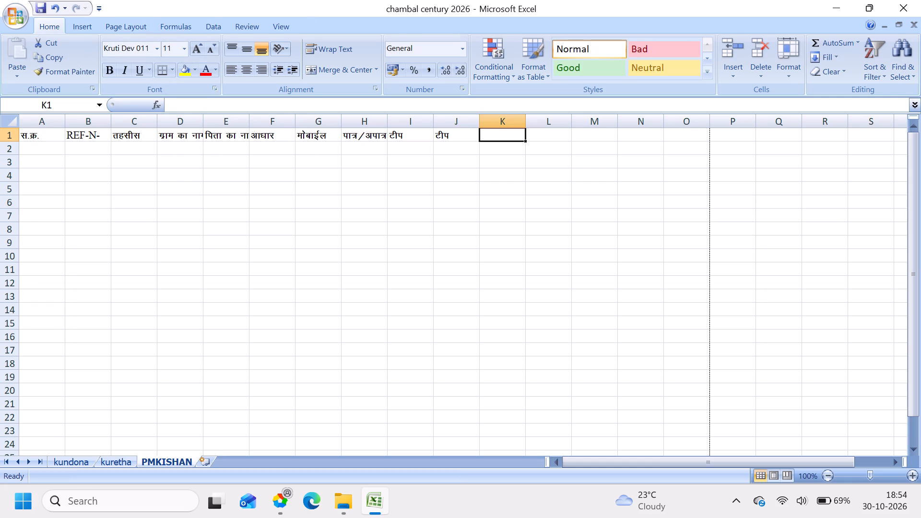
Widen column D to about 13 and column F to about 12, and widen columns E and H to fit their headings.
left_click_drag(206, 126, 232, 119)
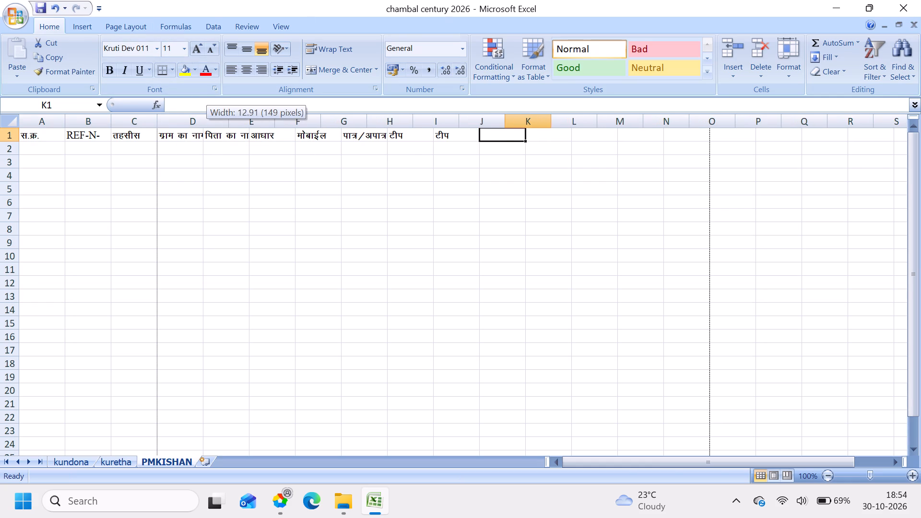
left_click_drag(232, 119, 232, 119)
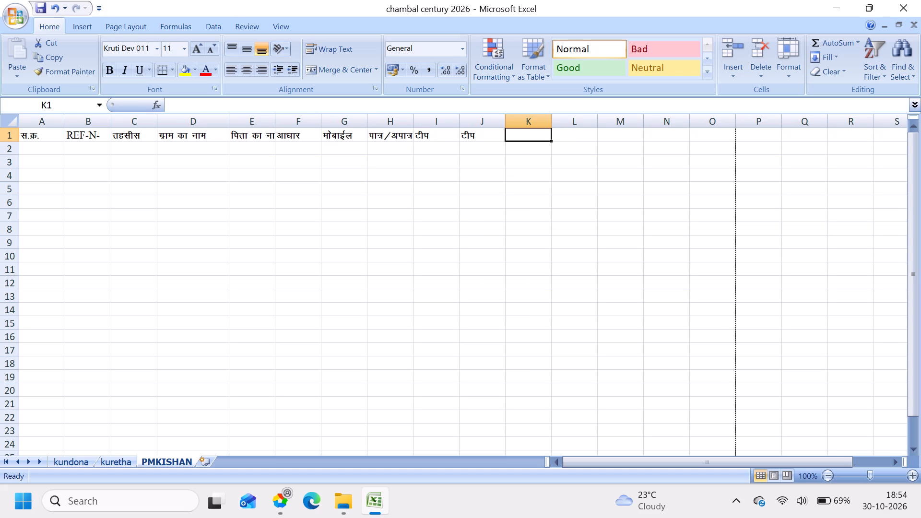
left_click_drag(277, 125, 309, 120)
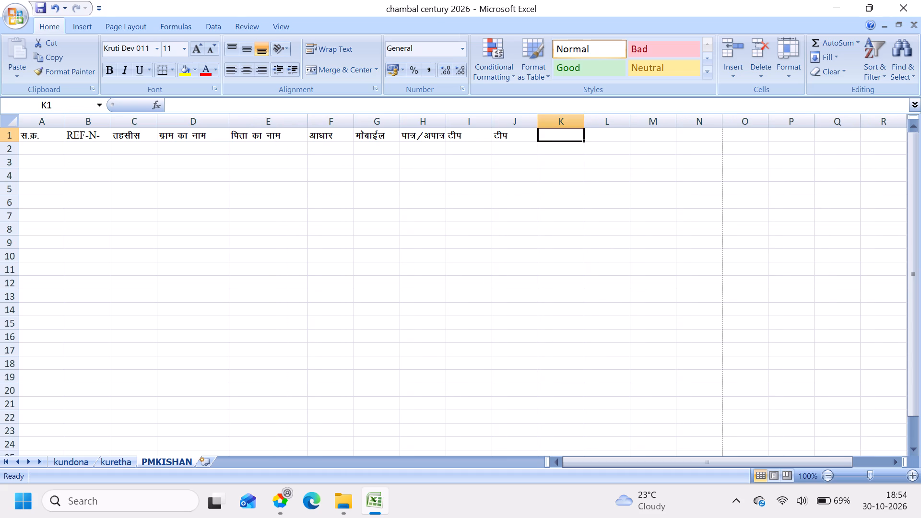
left_click_drag(446, 127, 447, 127)
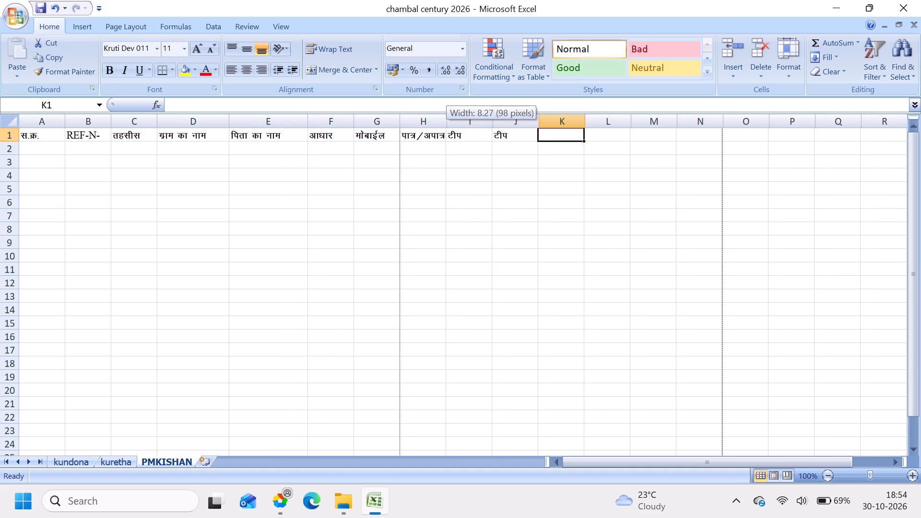
left_click_drag(447, 127, 465, 127)
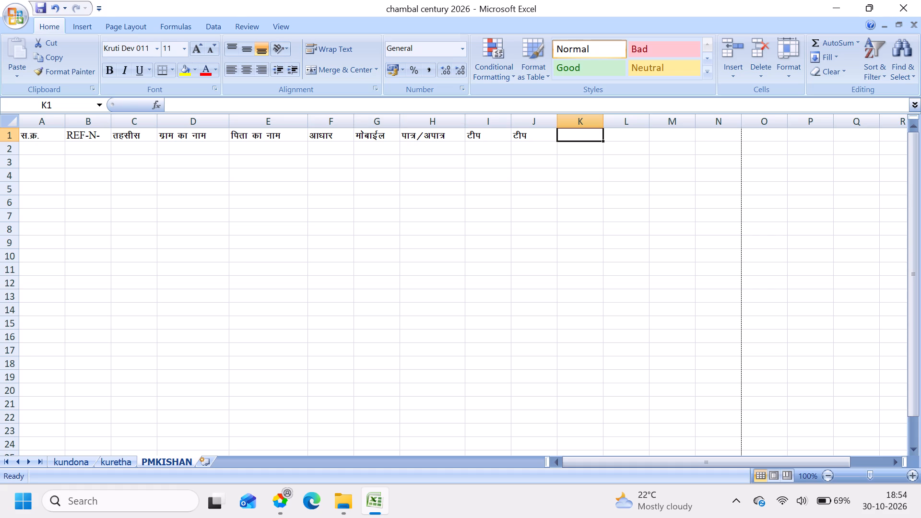
left_click_drag(357, 118, 377, 118)
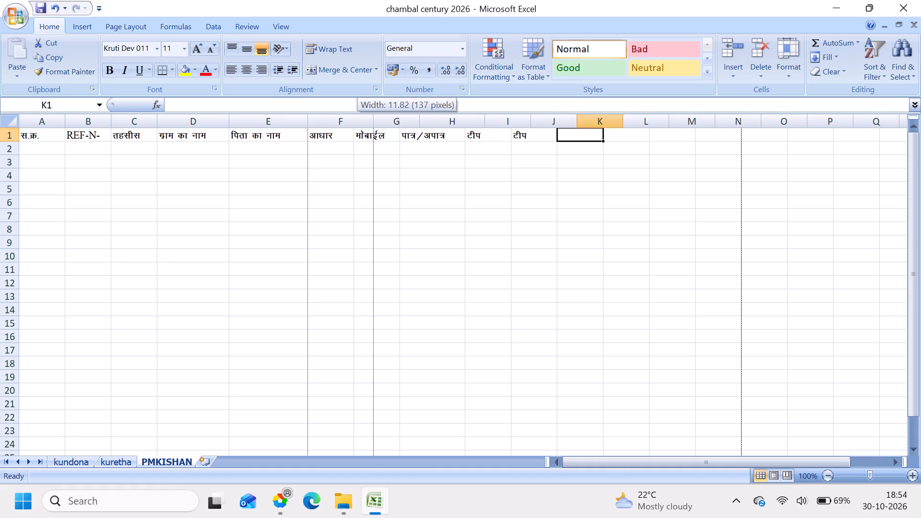
left_click_drag(377, 118, 378, 118)
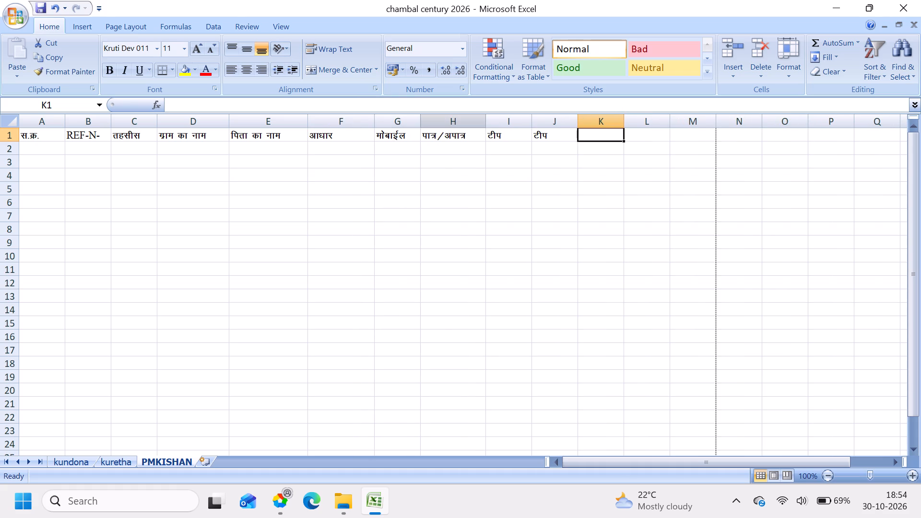
Delete the duplicate टीप heading from cell J1.
left_click(549, 134)
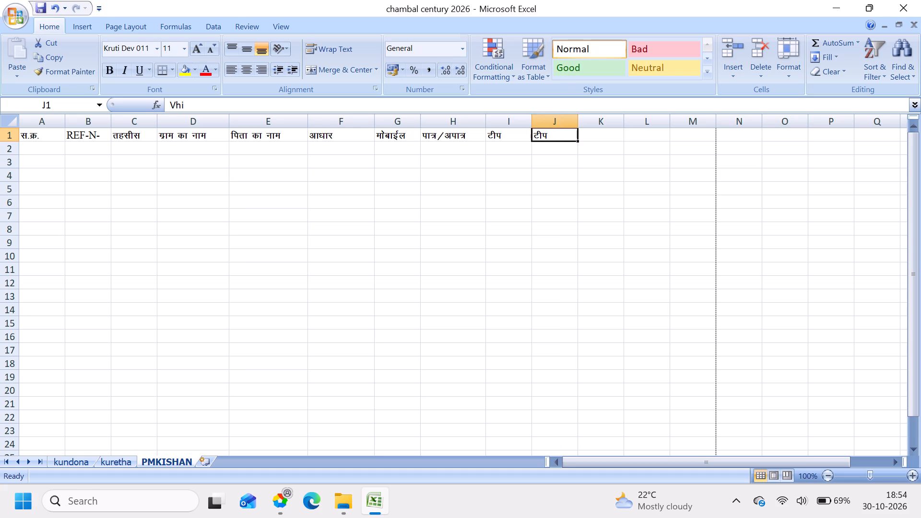
key("Delete")
left_click(771, 235)
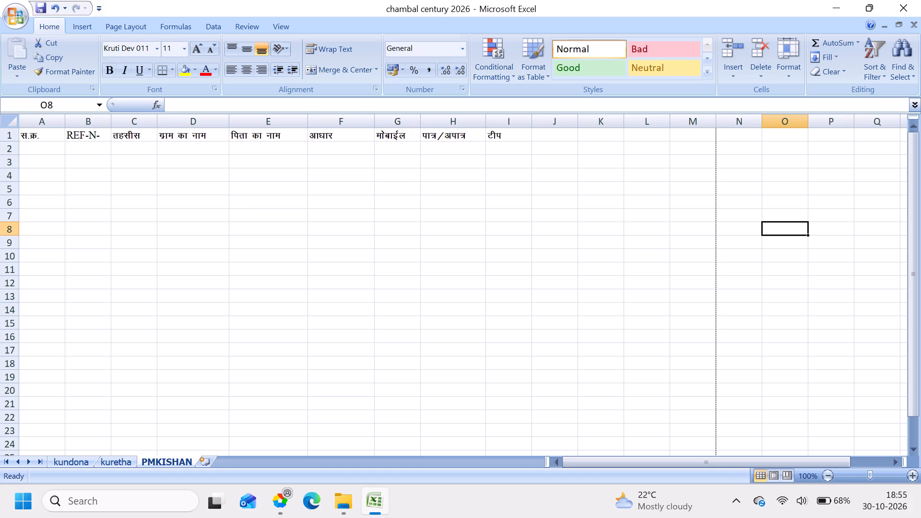
Insert an entire new column before the पिता का नाम column, at column E.
left_click(261, 139)
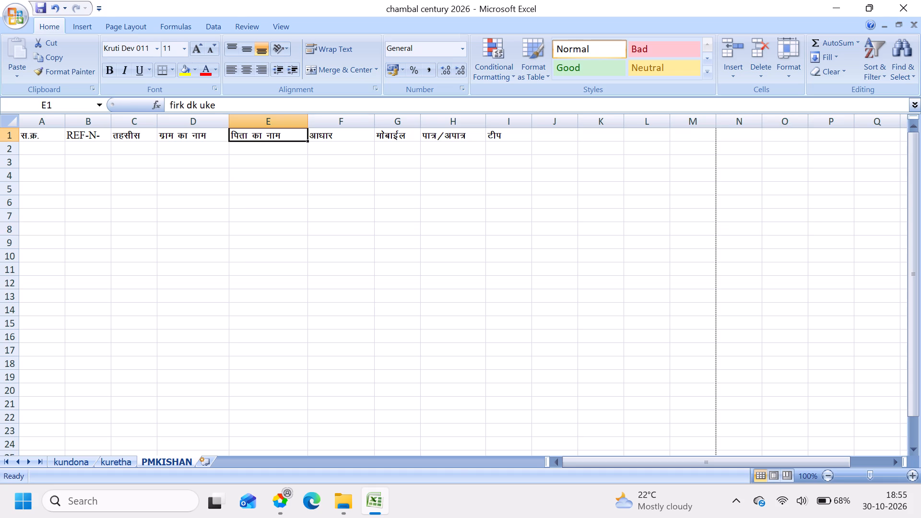
right_click(261, 139)
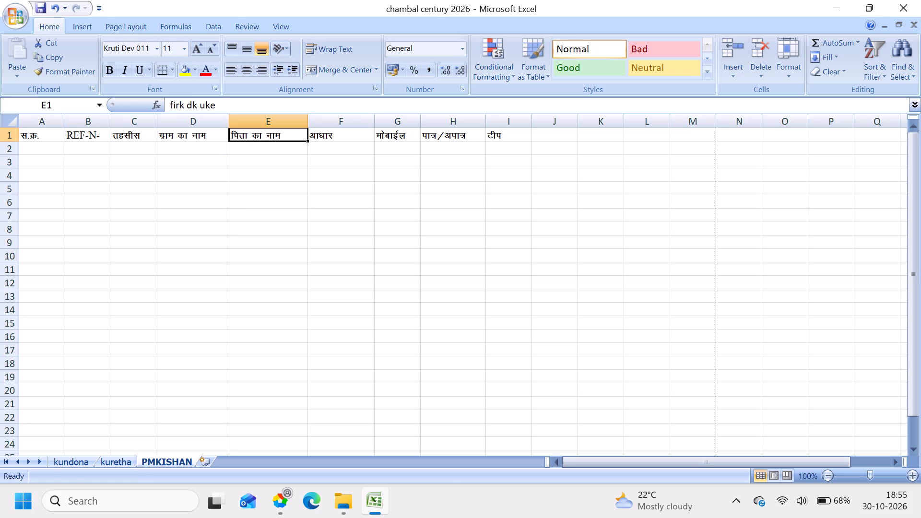
right_click(261, 139)
right_click(261, 139)
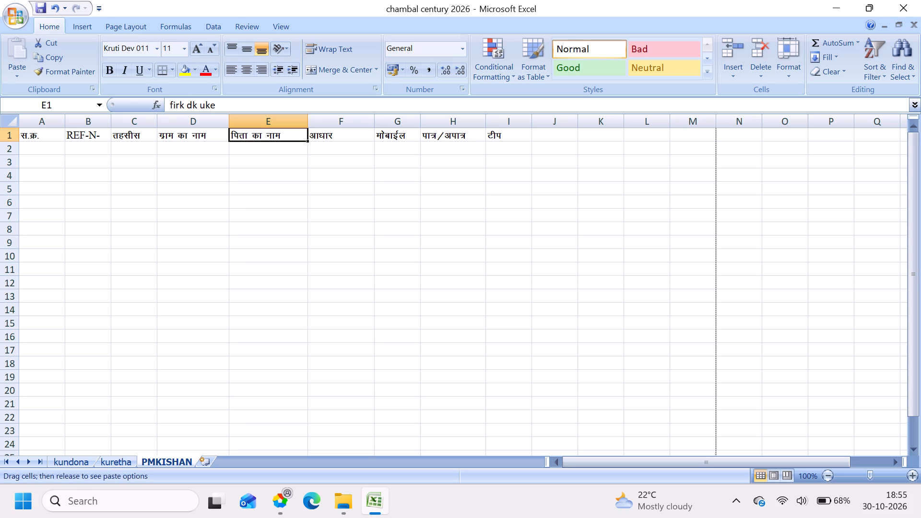
right_click(261, 139)
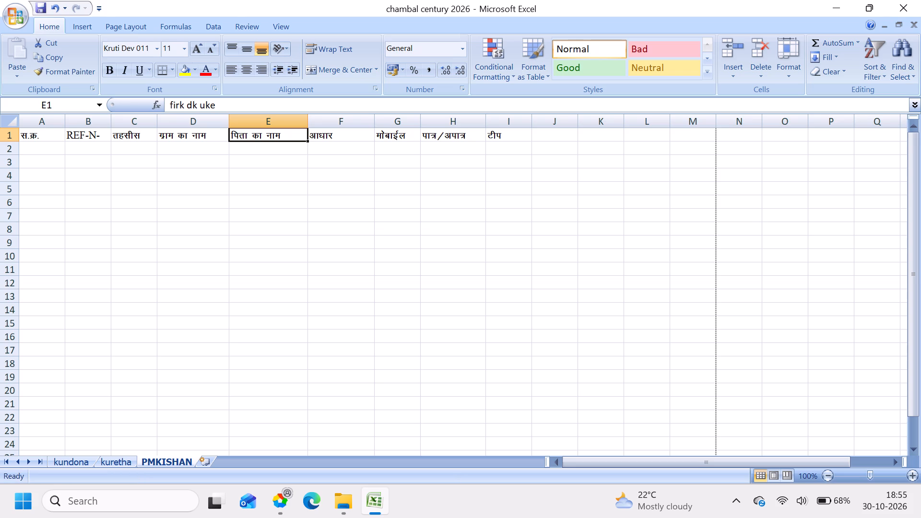
right_click(261, 137)
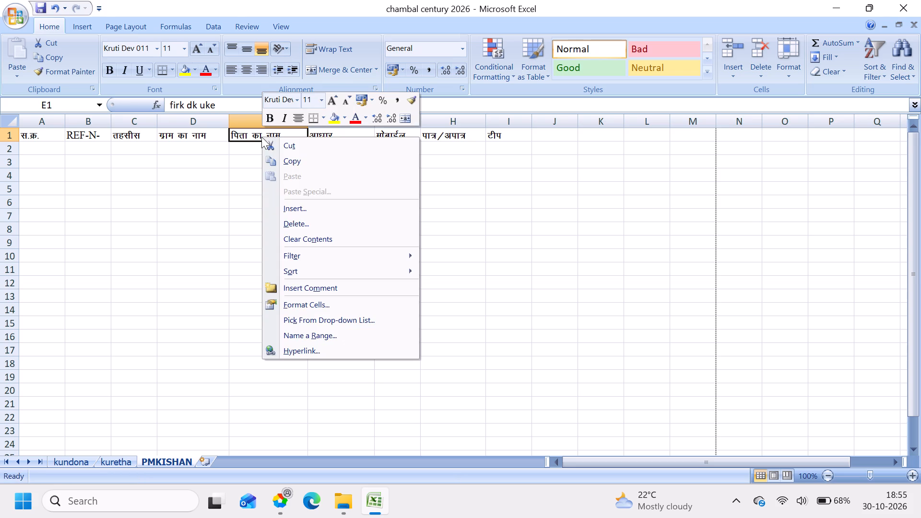
left_click(322, 212)
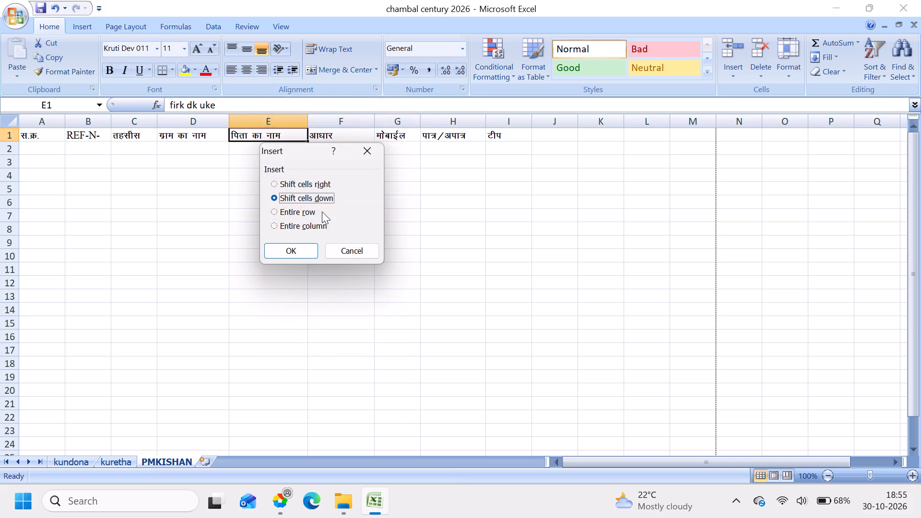
left_click(300, 226)
left_click(294, 251)
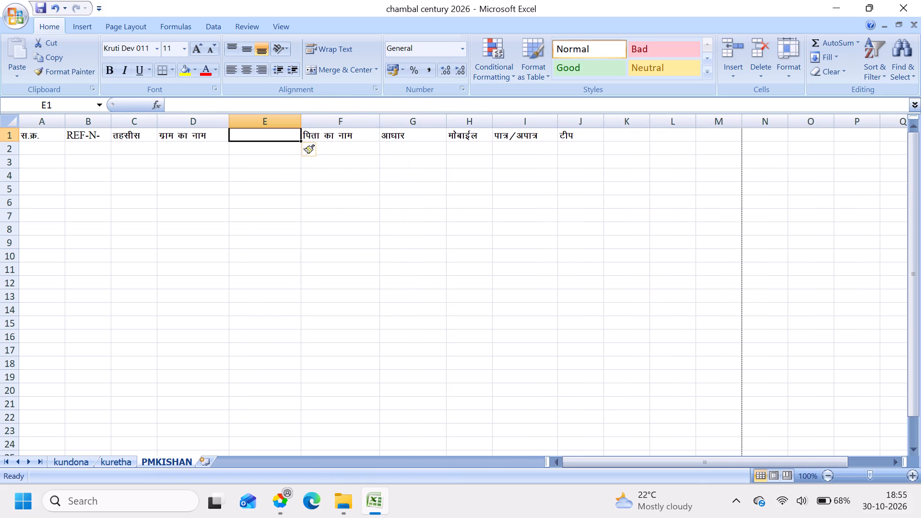
Enter the heading नाम (Kruti Dev text "uke") in cell E1.
left_click(256, 132)
type("uka")
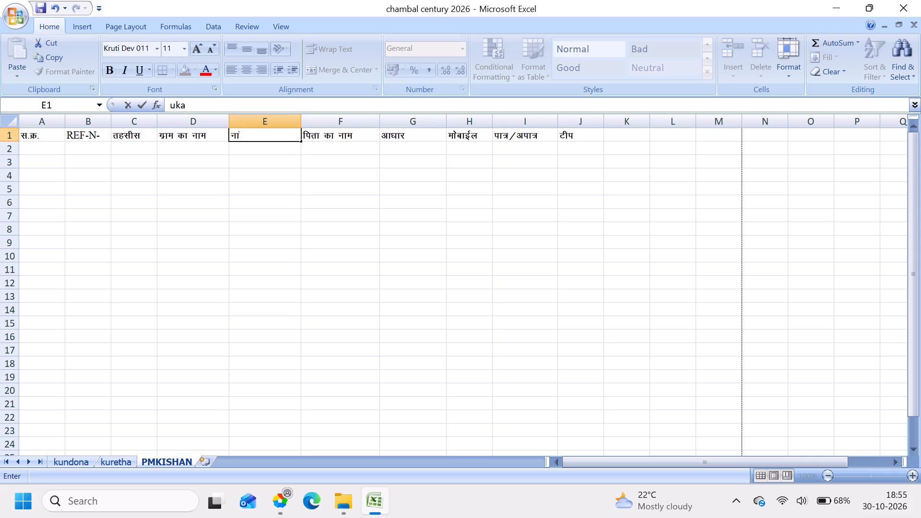
key("e")
key("BackSpace")
key("BackSpace")
key("BackSpace")
key("BackSpace")
key("BackSpace")
type("uk")
key("e")
left_click(371, 200)
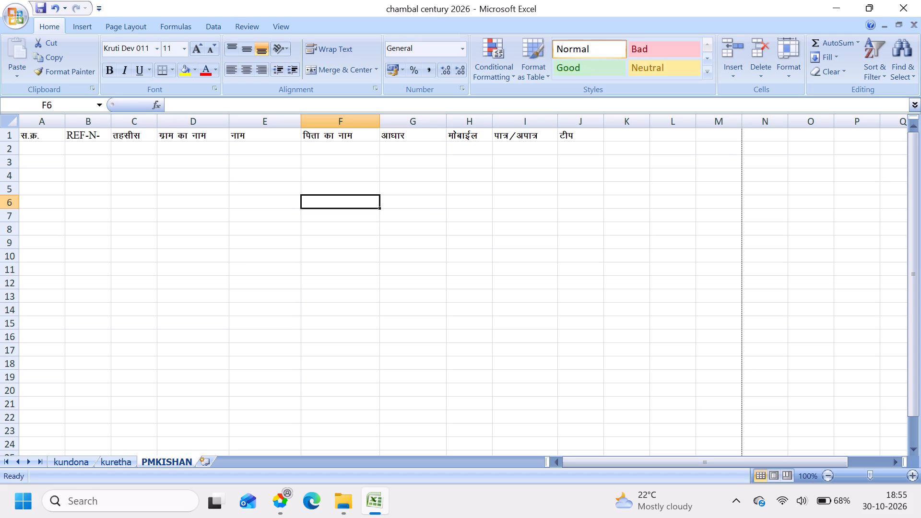
Widen the मोबाईल column H and the REF-N- column B to nearly the width of the पिता का नाम column.
left_click_drag(495, 120, 524, 122)
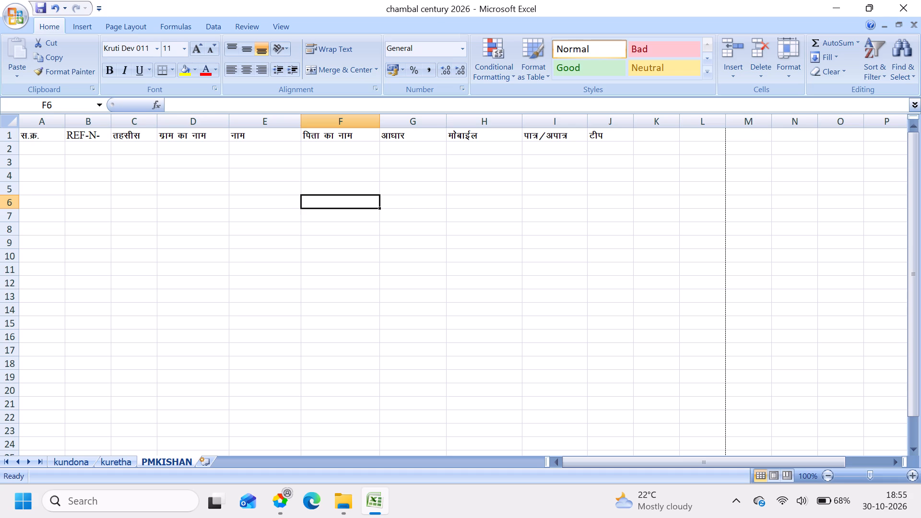
left_click_drag(114, 124, 147, 119)
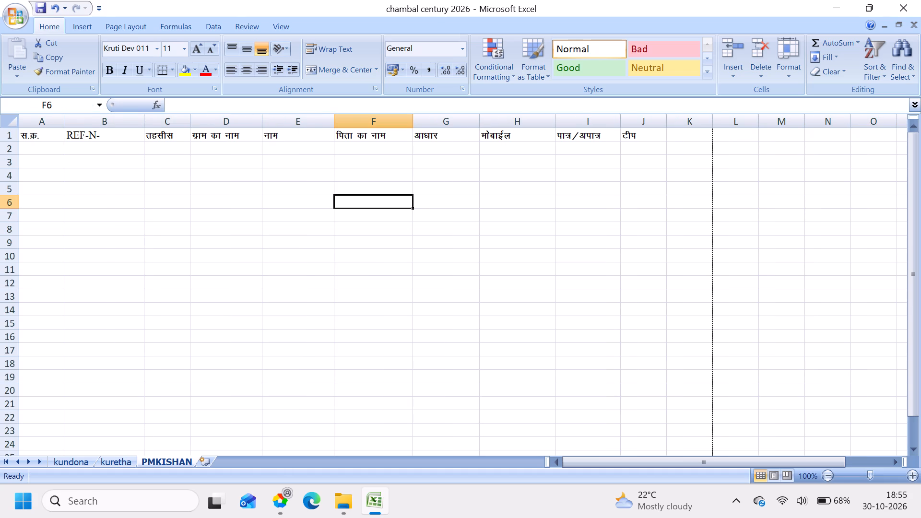
Correct the last letter of the heading in C1 so it reads तहसील (Kruti Dev text "rglhy").
triple_click(178, 135)
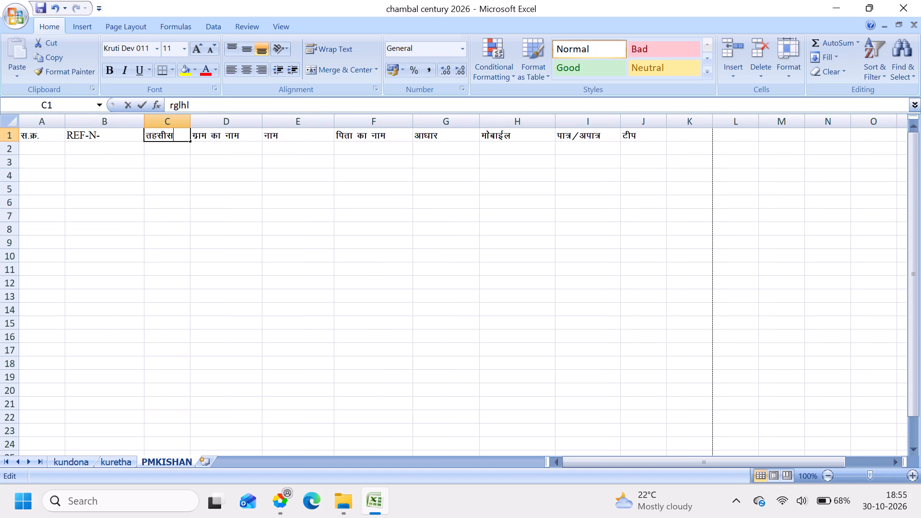
key("BackSpace")
key("y")
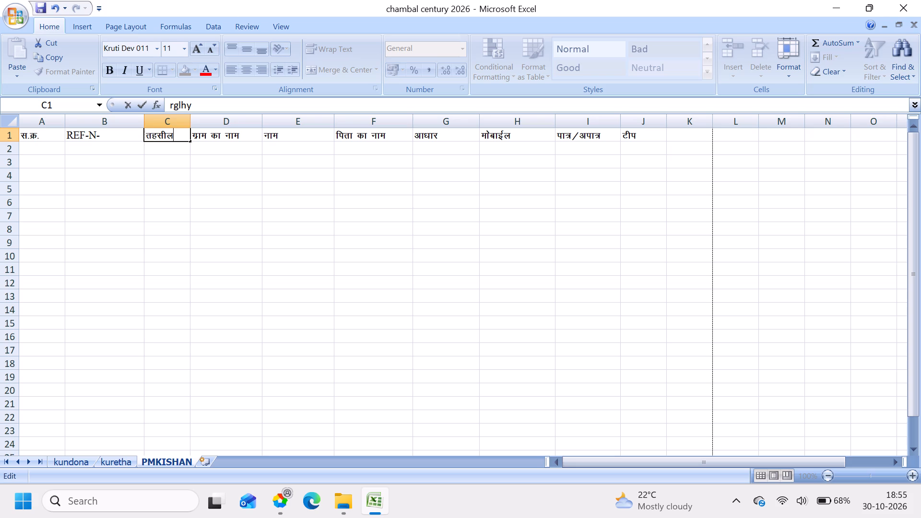
left_click(335, 265)
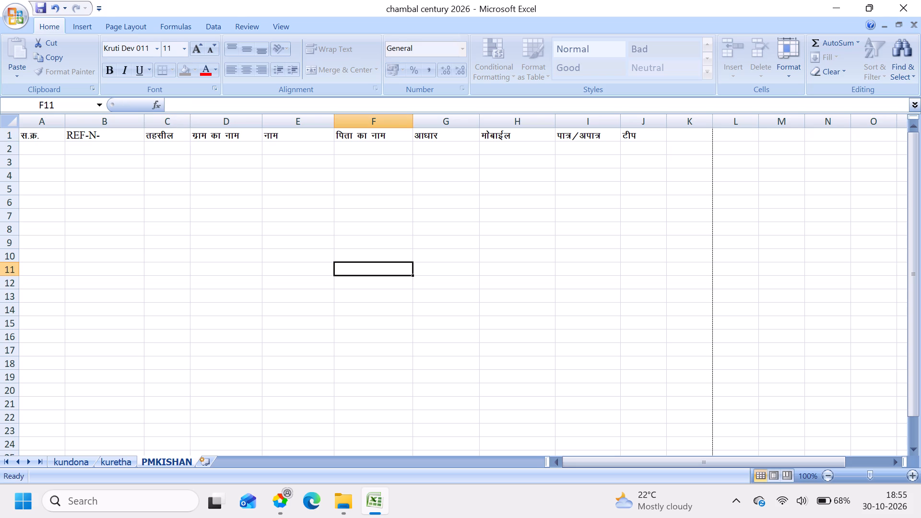
Centre the header row cells A1 to K1 horizontally.
left_click(55, 135)
key("shift+Right")
key("shift+Right")
key("shift+Right")
key("shift+Right")
key("shift+Right")
key("shift+Right")
key("shift+Right")
key("shift+Right")
key("shift+Right")
key("shift+Right")
key("shift+Right")
key("shift+Right")
key("shift+Right")
key("shift+Right")
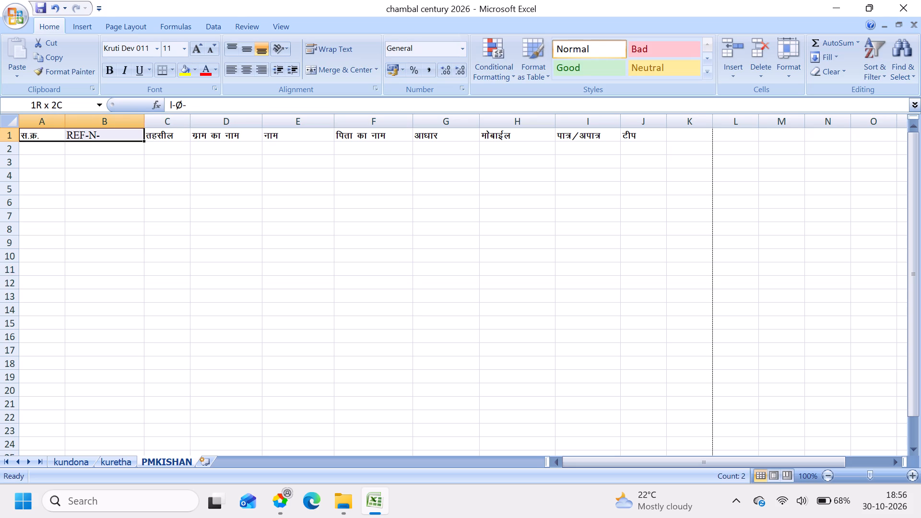
key("shift+Left")
key("shift+Left")
key("shift+Left")
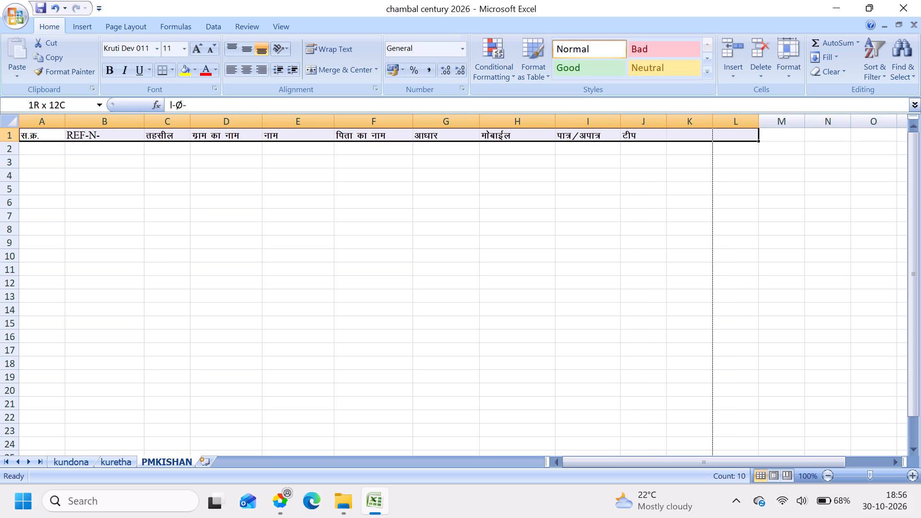
key("shift+Left")
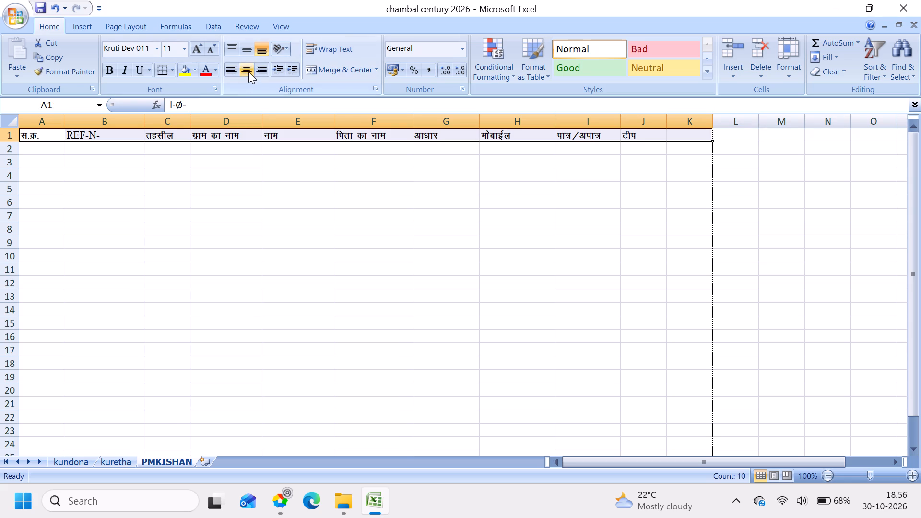
left_click(248, 71)
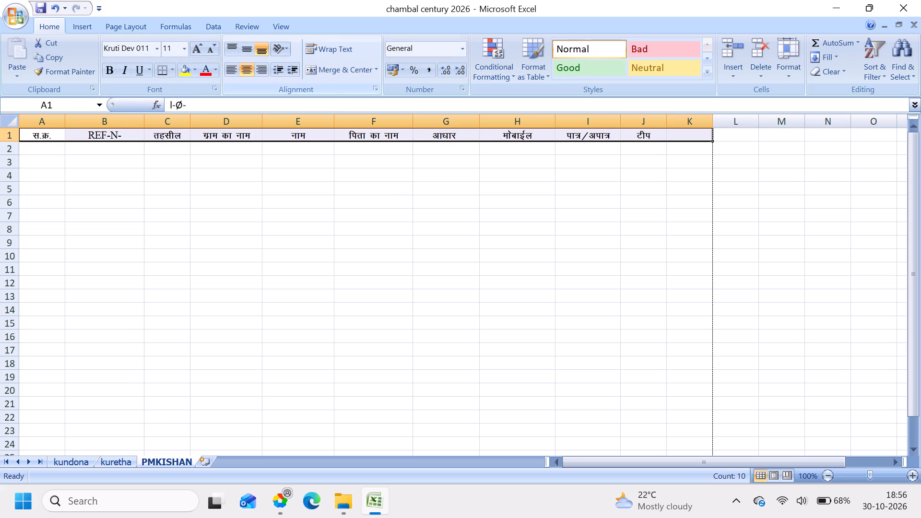
left_click(252, 298)
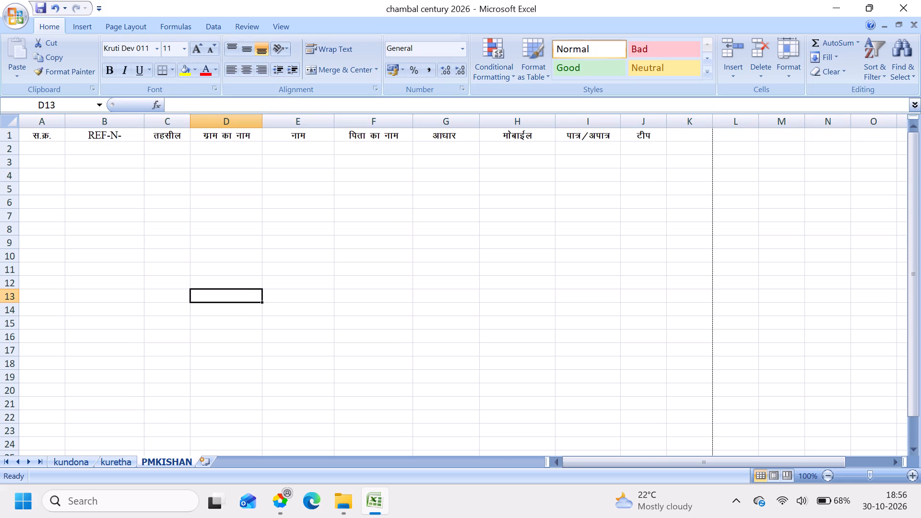
Save the workbook under its current name.
key("ctrl+s")
Save a copy of the workbook to the Desktop as an Excel Workbook named "pmkishan list 2026".
left_click(21, 23)
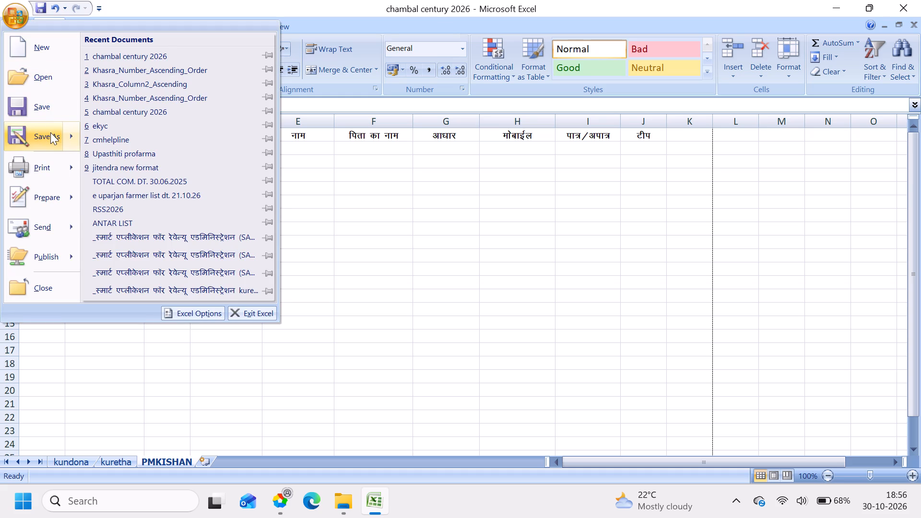
left_click(160, 71)
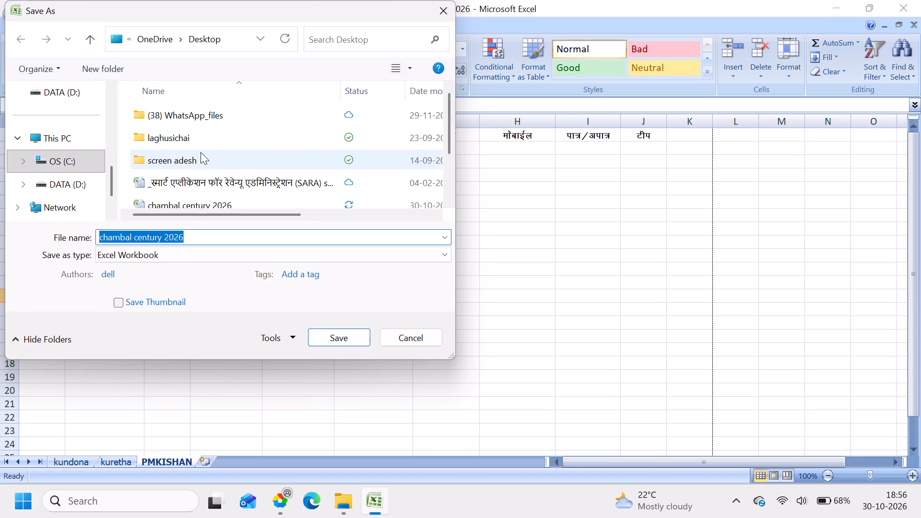
left_click(189, 237)
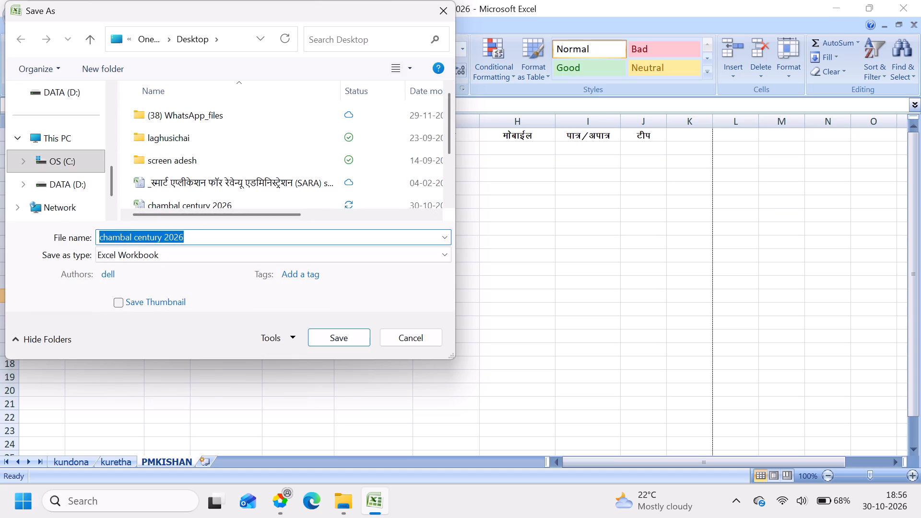
key("BackSpace")
key("BackSpace")
key("BackSpace")
key("BackSpace")
key("BackSpace")
key("BackSpace")
key("BackSpace")
key("BackSpace")
key("BackSpace")
key("BackSpace")
key("BackSpace")
key("BackSpace")
key("BackSpace")
key("BackSpace")
key("BackSpace")
key("BackSpace")
key("BackSpace")
key("BackSpace")
key("BackSpace")
key("BackSpace")
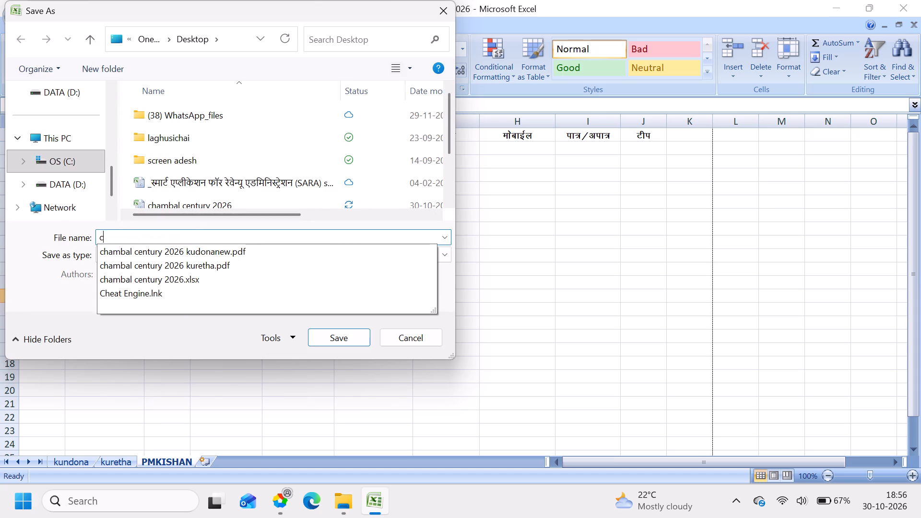
type("pmkishan")
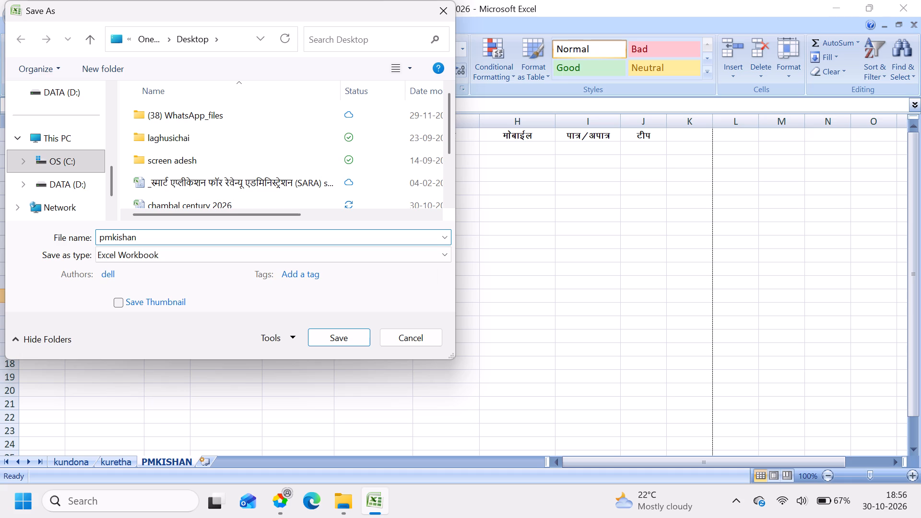
key("space")
type("list")
key("space")
type("2026")
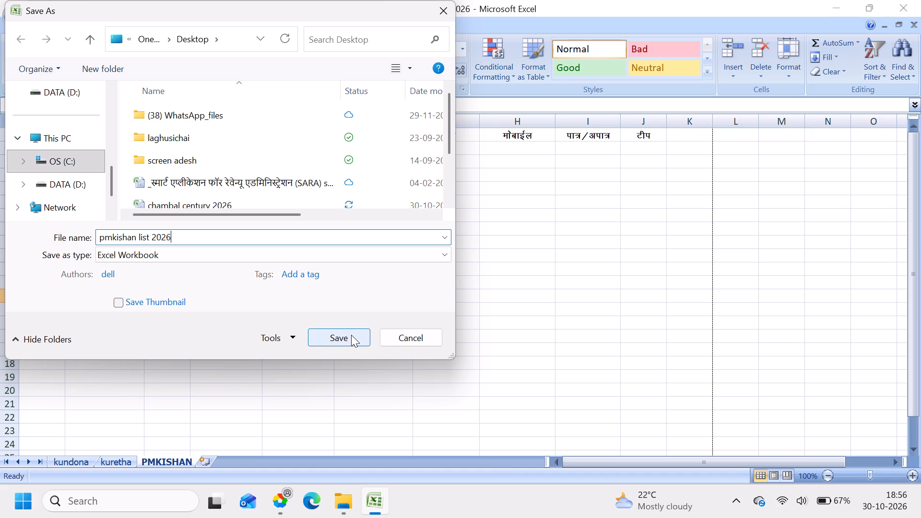
left_click(351, 335)
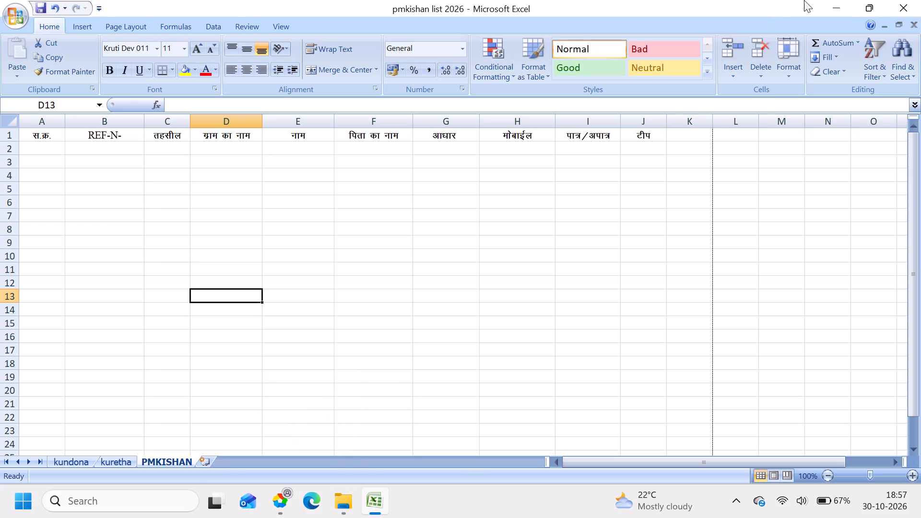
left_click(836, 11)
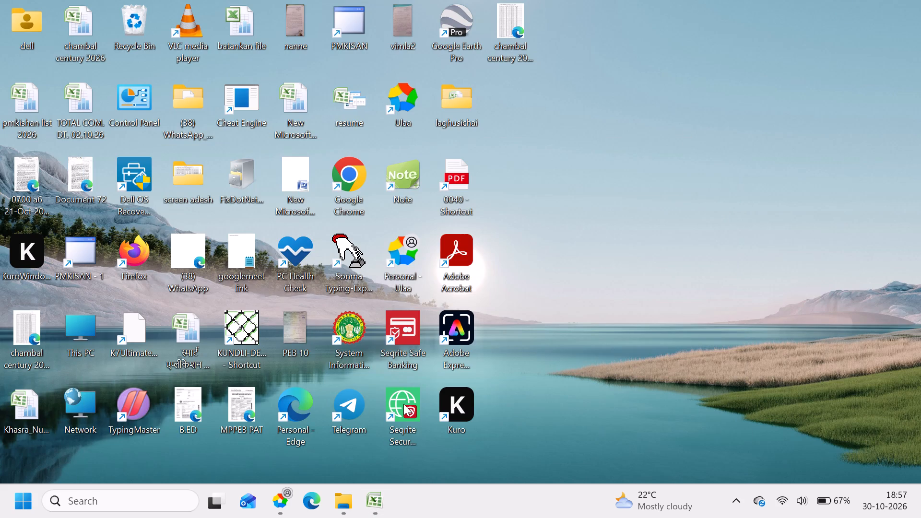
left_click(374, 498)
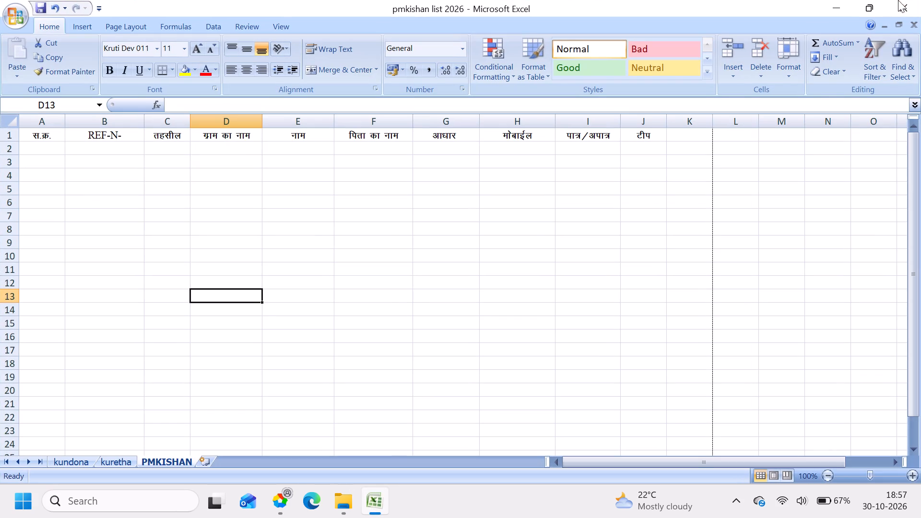
Close the pmkishan list 2026 workbook along with Excel.
left_click(905, 10)
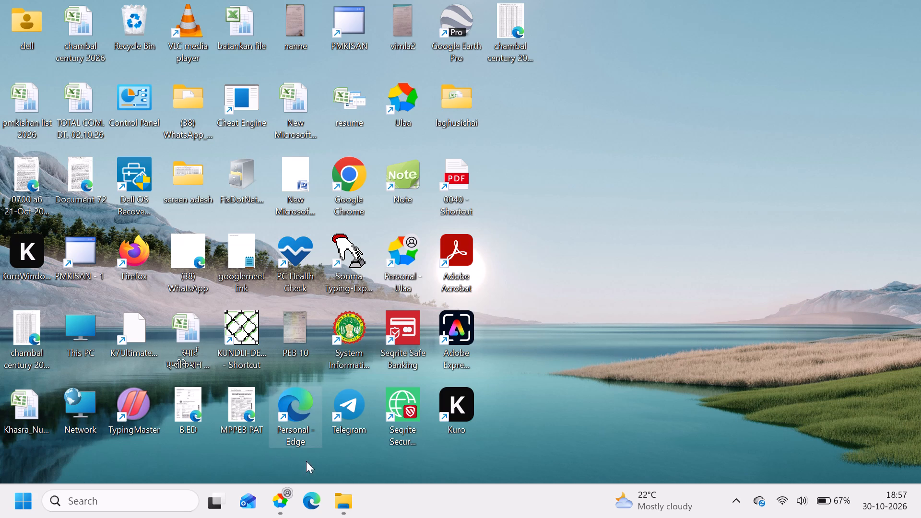
left_click(281, 503)
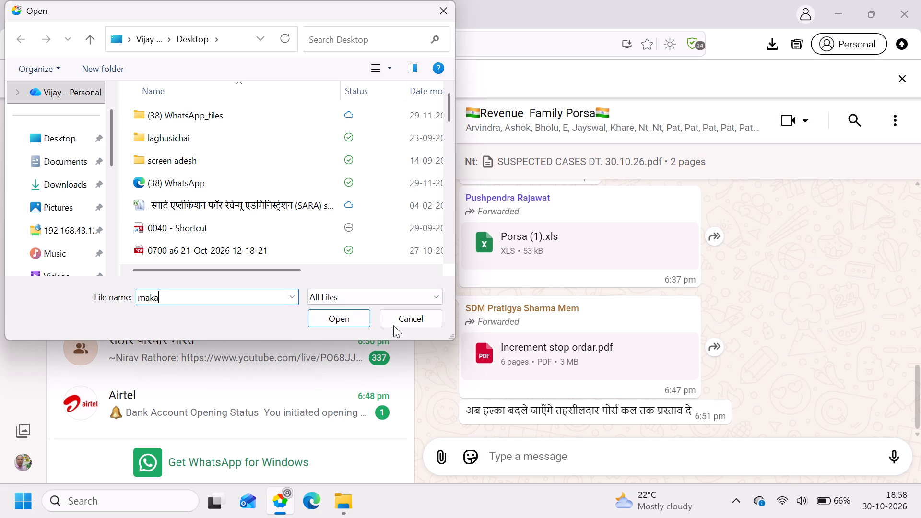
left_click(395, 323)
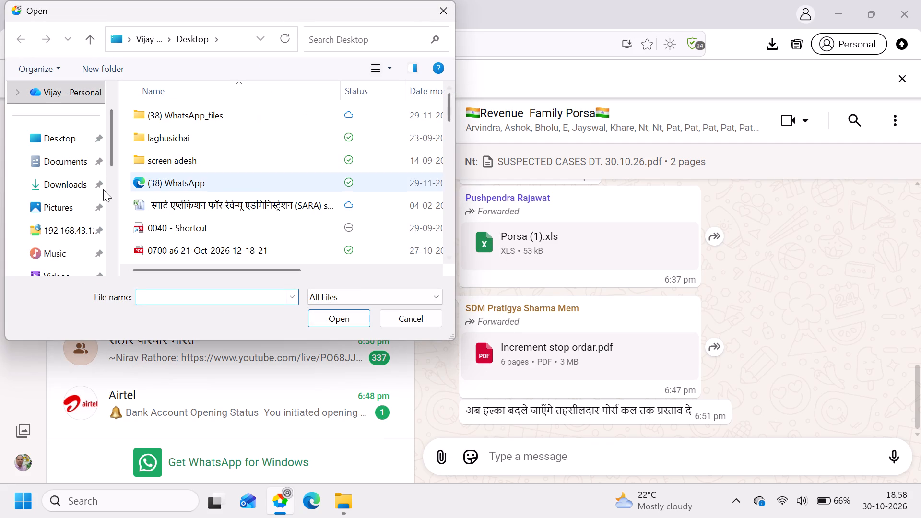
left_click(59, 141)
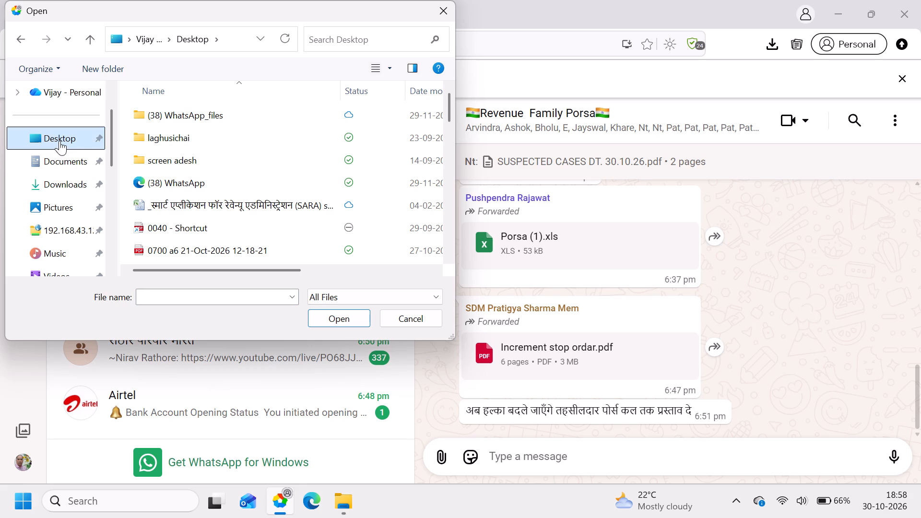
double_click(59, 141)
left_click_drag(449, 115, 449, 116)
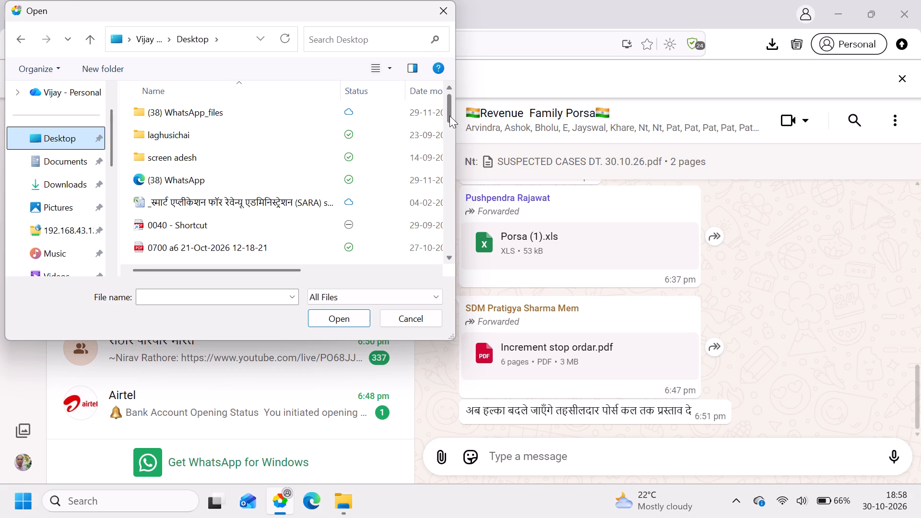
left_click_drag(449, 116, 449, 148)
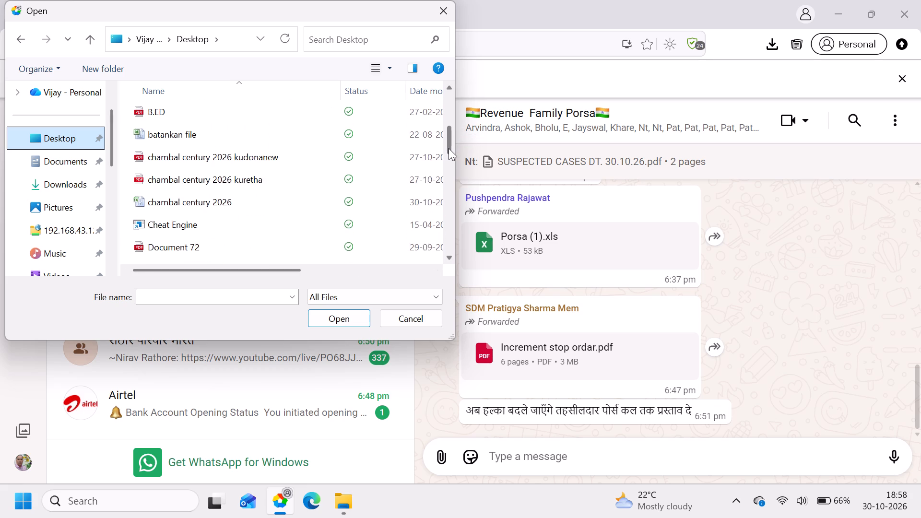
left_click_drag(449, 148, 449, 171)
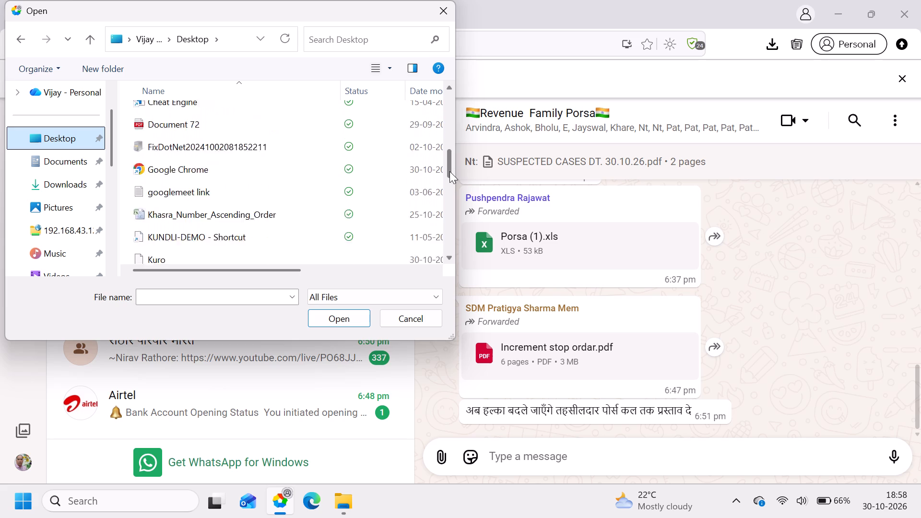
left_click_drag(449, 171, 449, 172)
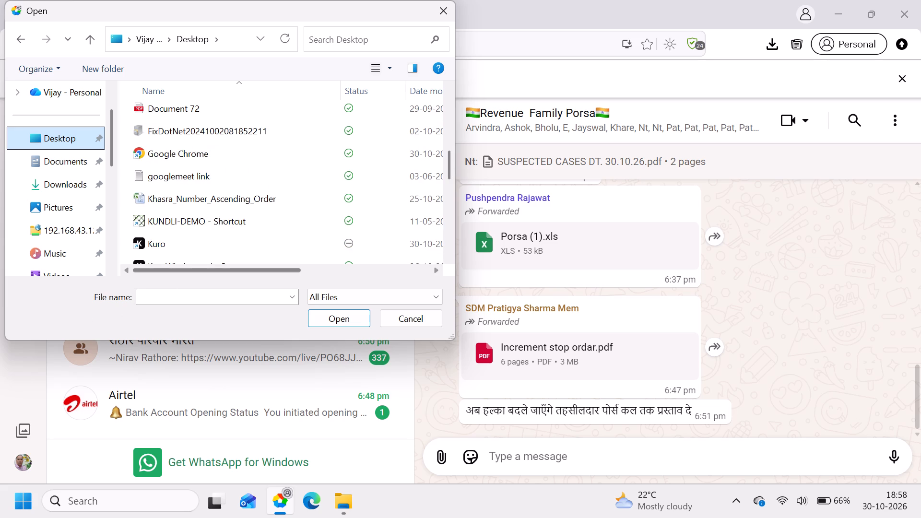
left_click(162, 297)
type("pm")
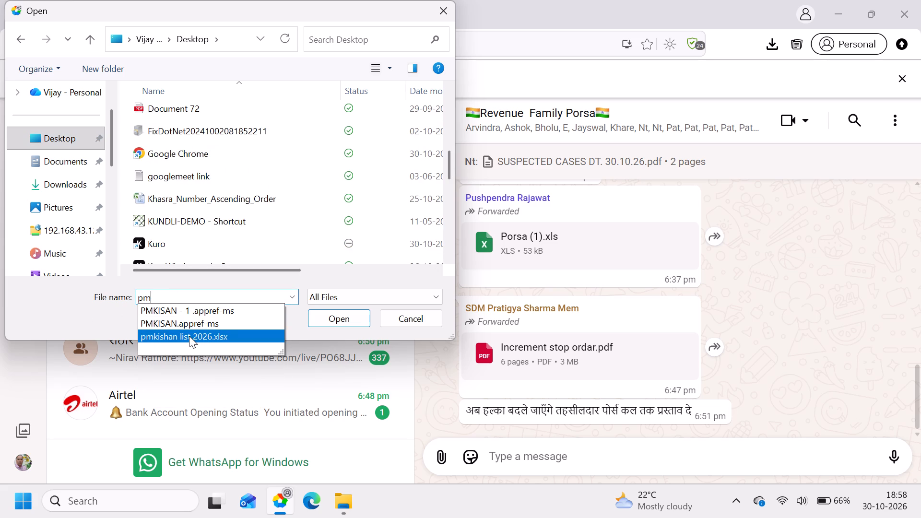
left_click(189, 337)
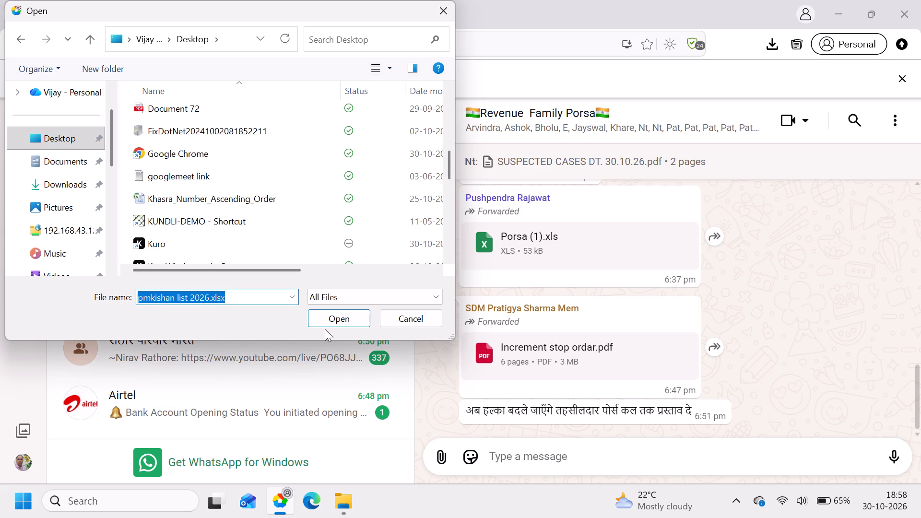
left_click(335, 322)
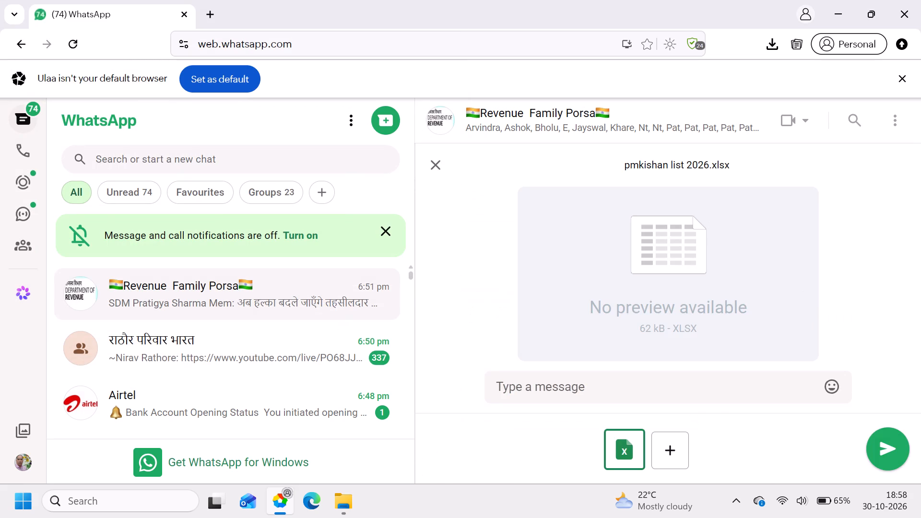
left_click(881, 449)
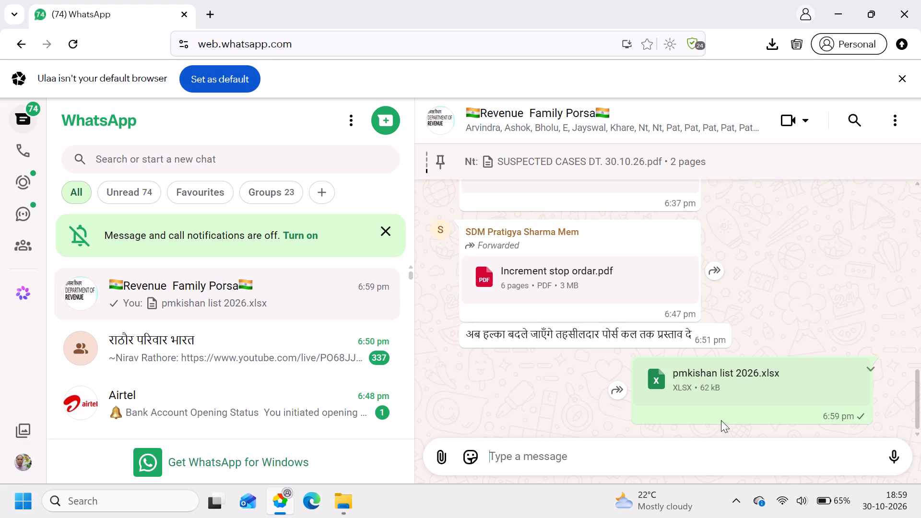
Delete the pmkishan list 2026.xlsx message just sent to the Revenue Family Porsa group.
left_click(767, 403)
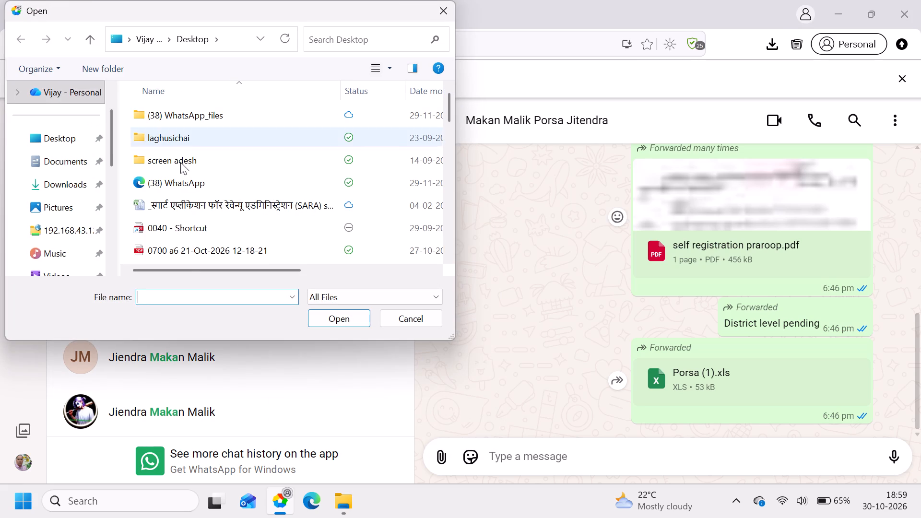
left_click(168, 299)
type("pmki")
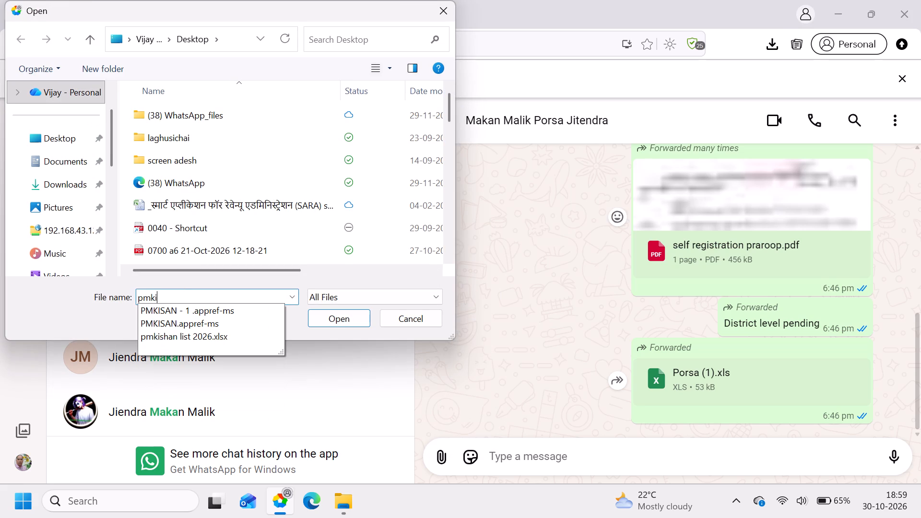
left_click(172, 336)
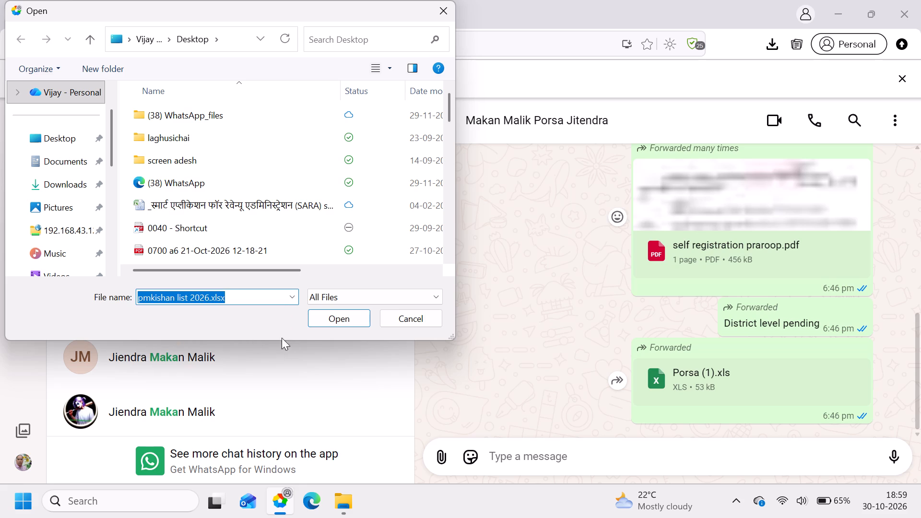